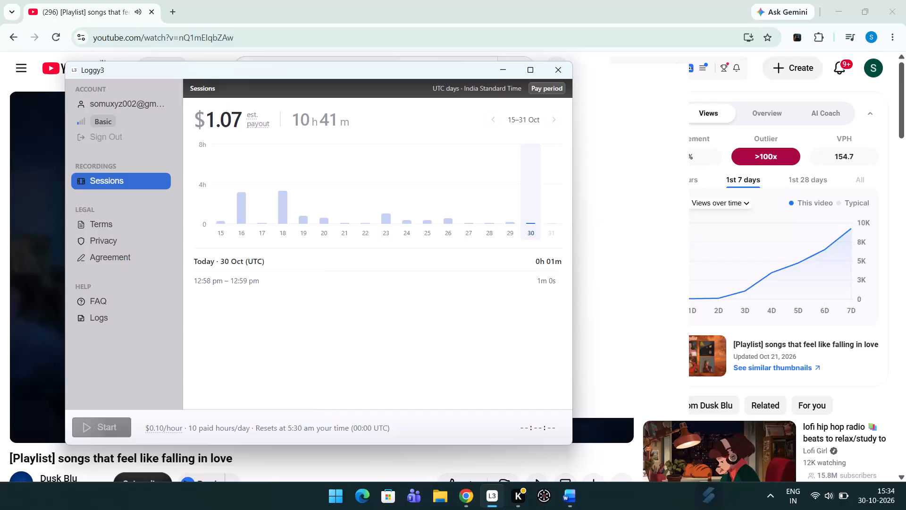
# Switch to the YouTube growth plan in Word and complete the first heading as "Step 1: Choose the Right Content Strategy".
pyautogui.click(567, 506)
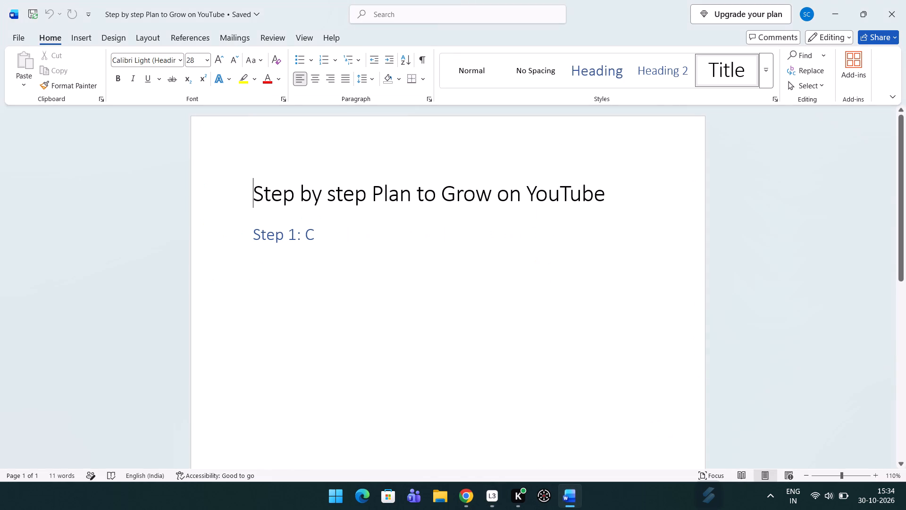
pyautogui.click(333, 249)
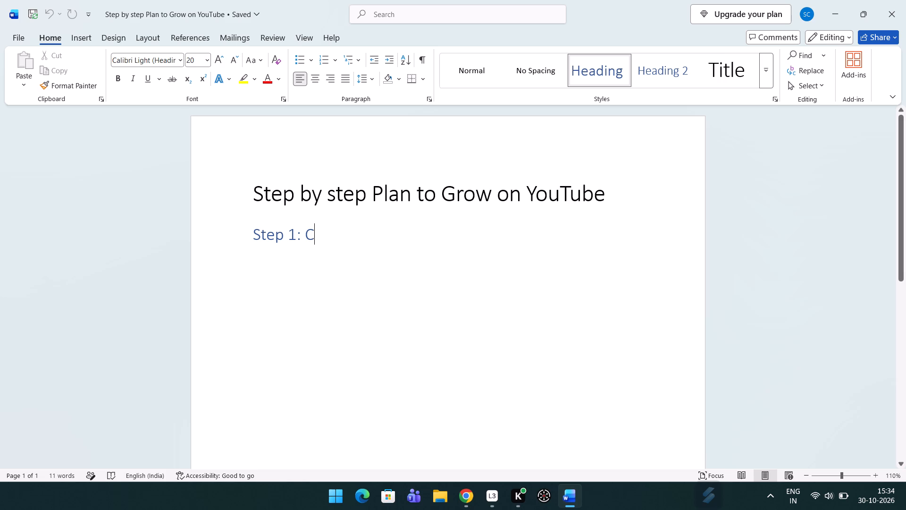
pyautogui.click(609, 198)
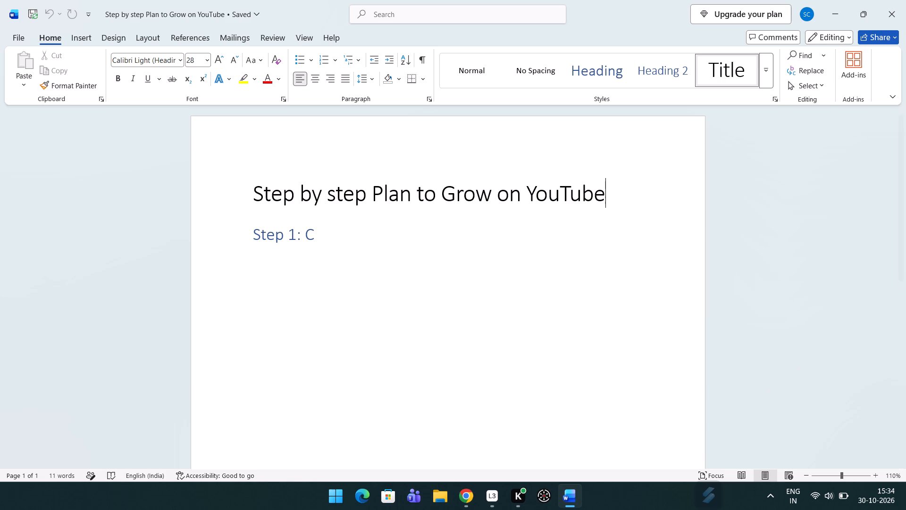
pyautogui.click(325, 241)
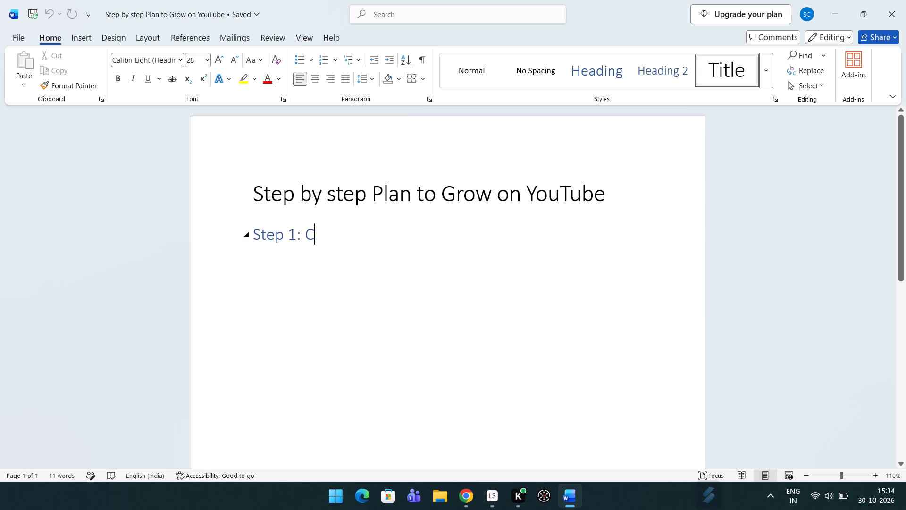
pyautogui.press('h')
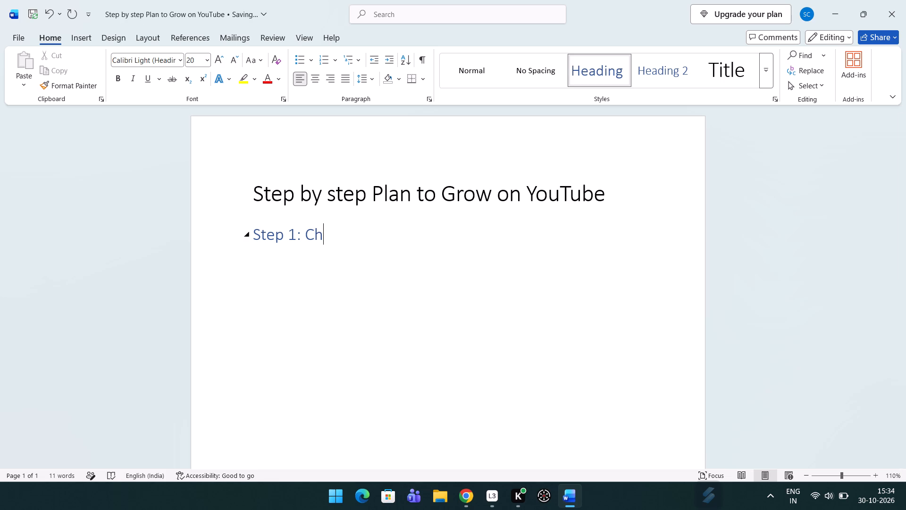
pyautogui.write('oos')
pyautogui.write('e thee')
pyautogui.press('space')
pyautogui.press('BackSpace')
pyautogui.press('BackSpace')
pyautogui.press('space')
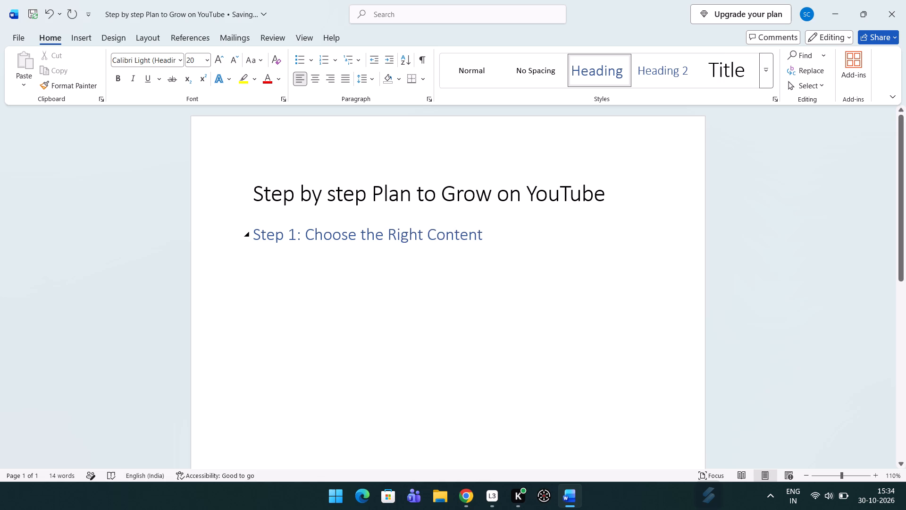
pyautogui.write('trategy')
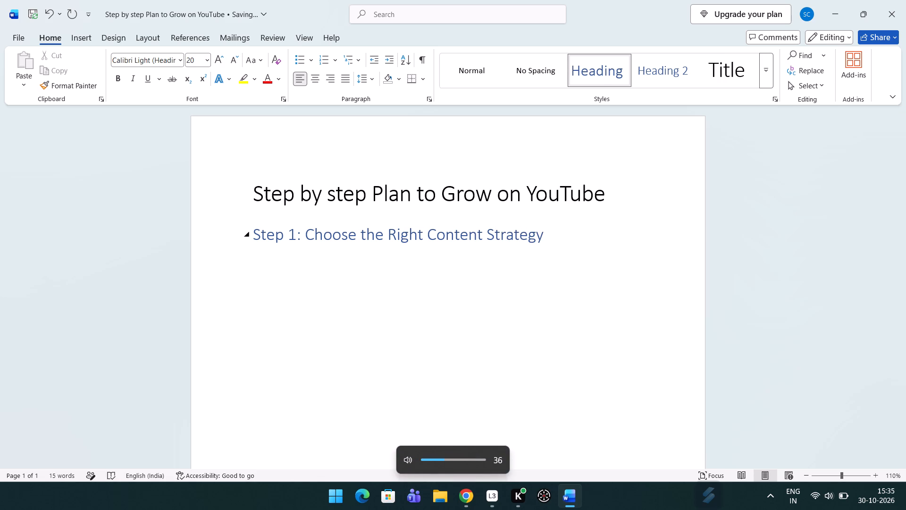
pyautogui.press('space')
pyautogui.press('Return')
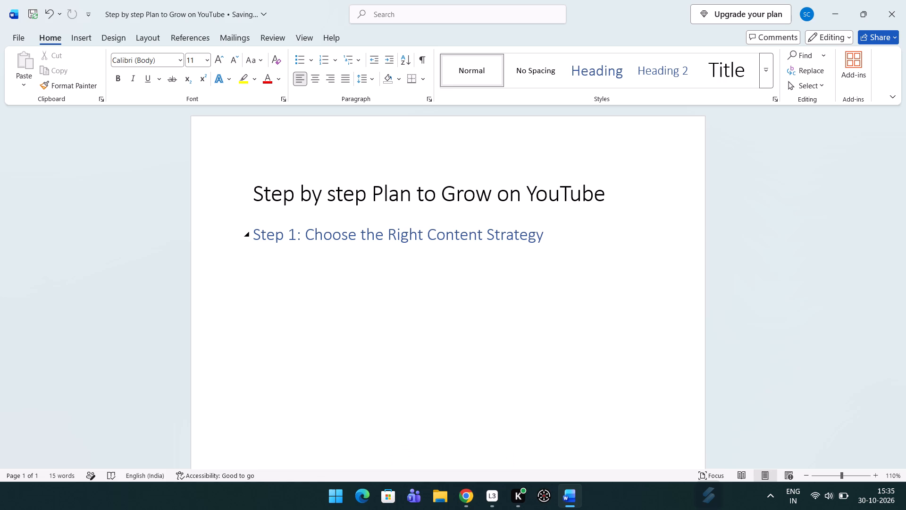
# Write the body sentence "First, decide what type of videos you want to create." under the Step 1 heading.
pyautogui.press('f')
pyautogui.press('BackSpace')
pyautogui.write('first')
pyautogui.press('space')
pyautogui.press('BackSpace')
pyautogui.write(', decide')
pyautogui.press('space')
pyautogui.write('ehat')
pyautogui.press('space')
pyautogui.press('BackSpace')
pyautogui.press('BackSpace')
pyautogui.press('BackSpace')
pyautogui.press('BackSpace')
pyautogui.press('BackSpace')
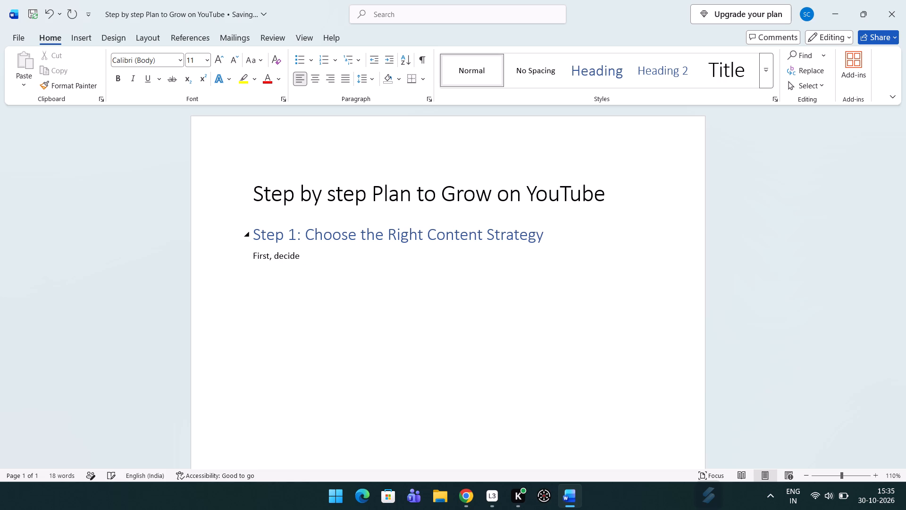
pyautogui.write('what type')
pyautogui.press('space')
pyautogui.press('space')
pyautogui.write('of videos')
pyautogui.press('space')
pyautogui.write('you want')
pyautogui.press('space')
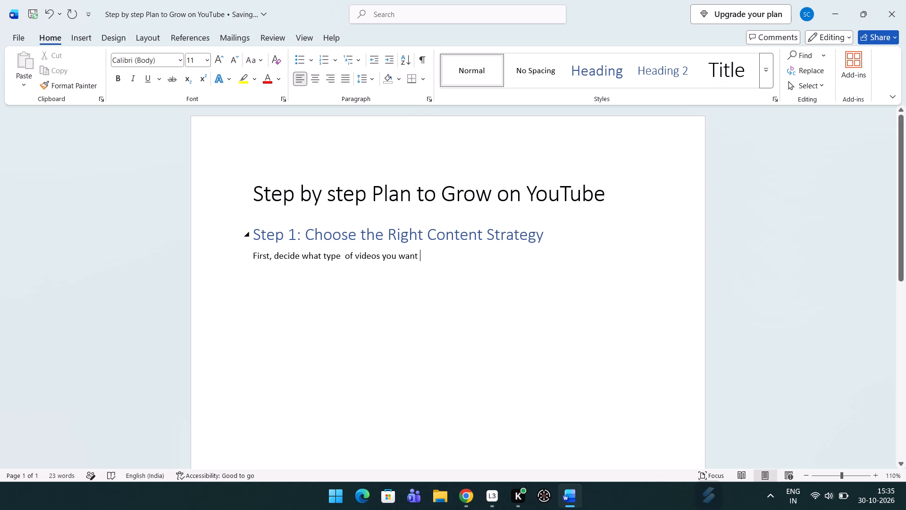
pyautogui.write('to')
pyautogui.press('space')
pyautogui.write('creat')
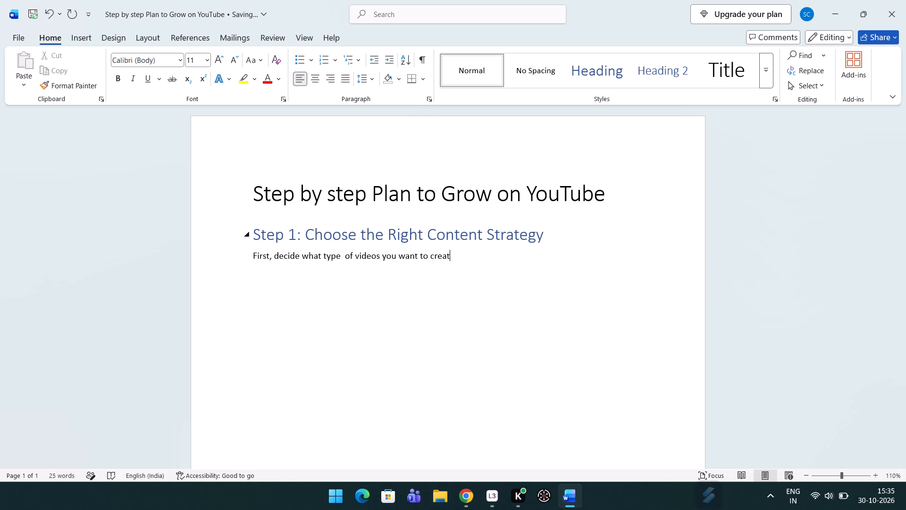
pyautogui.press('e')
pyautogui.press('.')
pyautogui.press('Return')
# Add the line "Here are four options:" as a new paragraph below the first body sentence.
pyautogui.write('here')
pyautogui.press('space')
pyautogui.write('are foour')
pyautogui.press('BackSpace')
pyautogui.press('BackSpace')
pyautogui.press('BackSpace')
pyautogui.write('ur')
pyautogui.press('space')
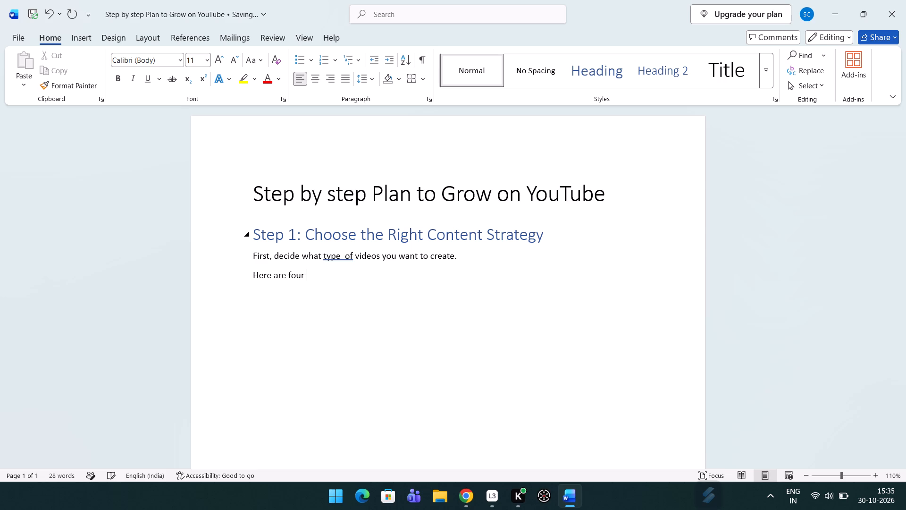
pyautogui.write('options')
pyautogui.press('space')
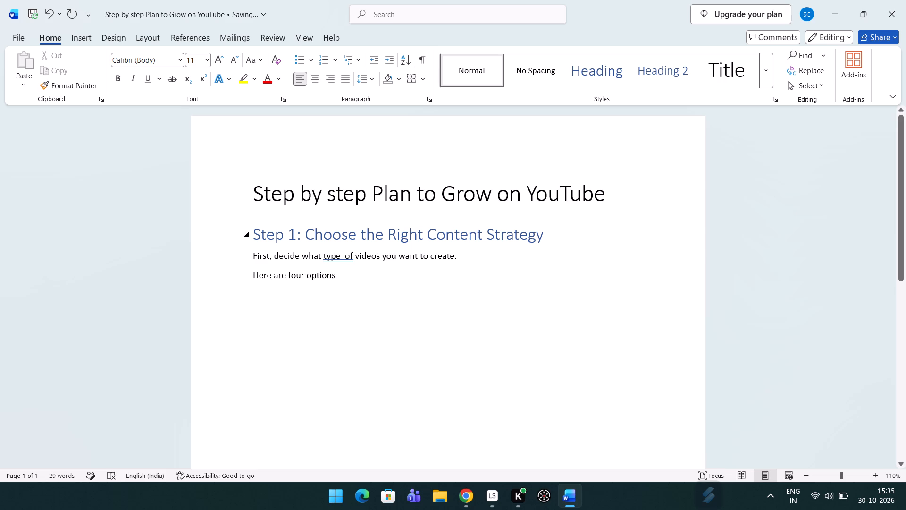
pyautogui.press('BackSpace')
pyautogui.hotkey('shift', ':')
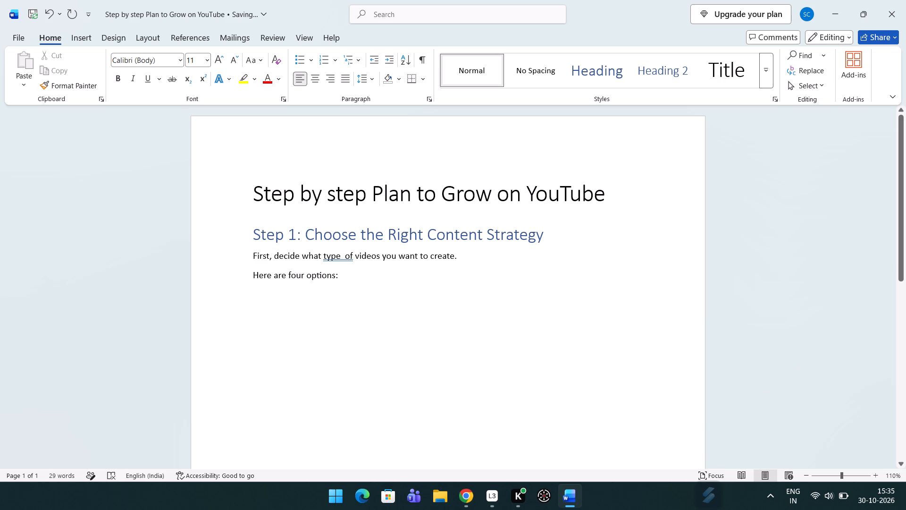
# Remove the extra space between "type" and "of" in the first body sentence.
pyautogui.click(345, 257)
pyautogui.press('BackSpace')
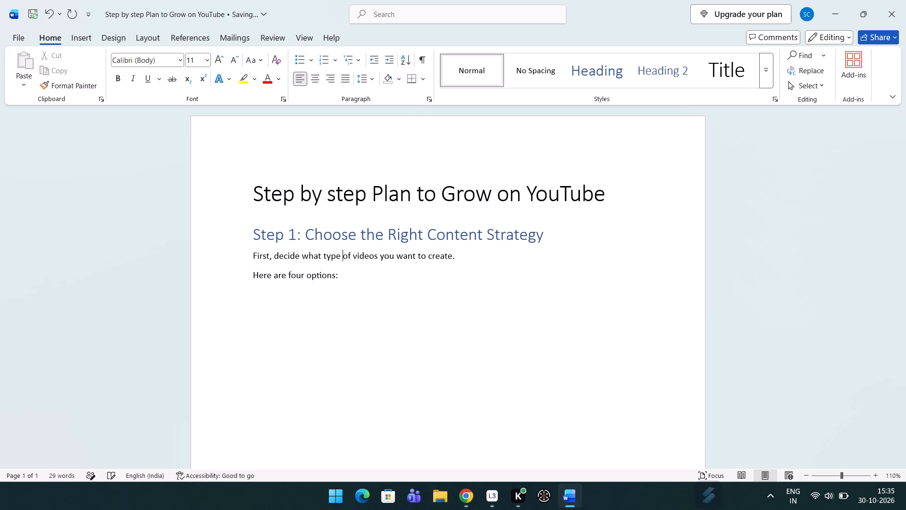
# Create a one-row, two-column table below "Here are four options:", with the second column about twice as wide as the first.
pyautogui.click(343, 275)
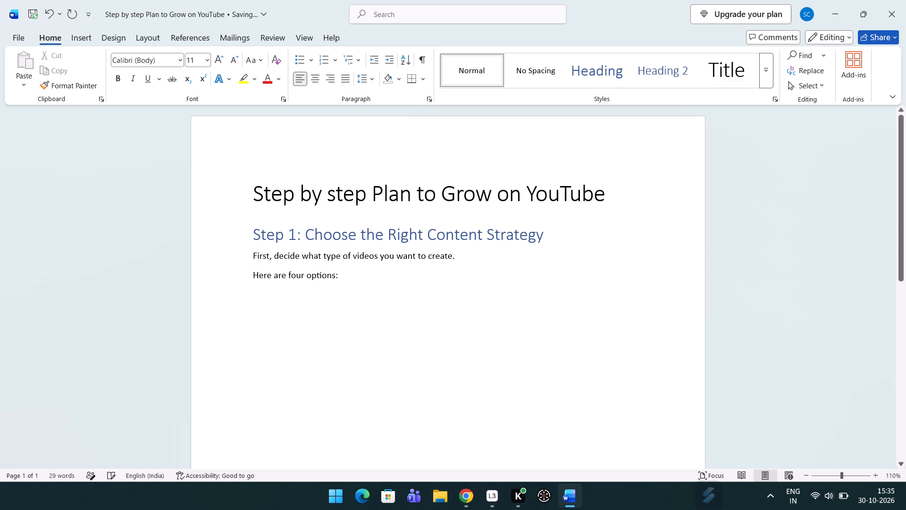
pyautogui.press('Return')
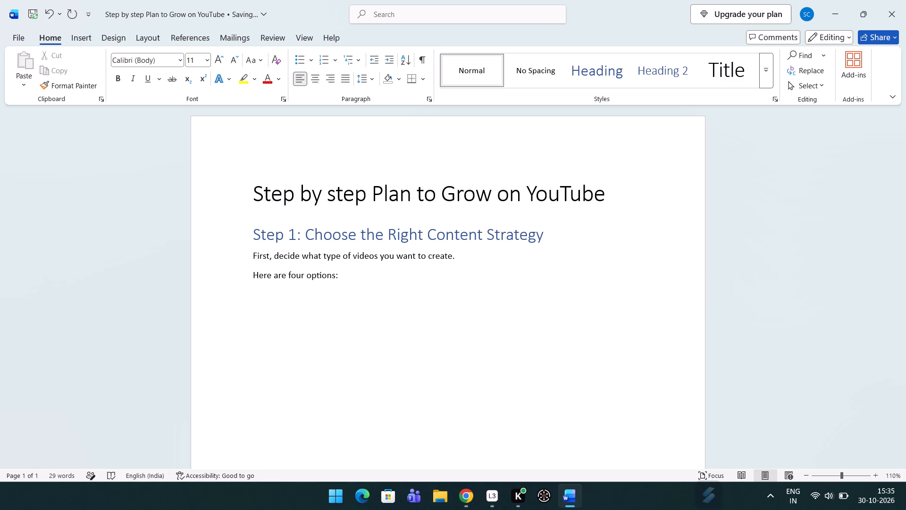
pyautogui.write('+-')
pyautogui.write('-+-')
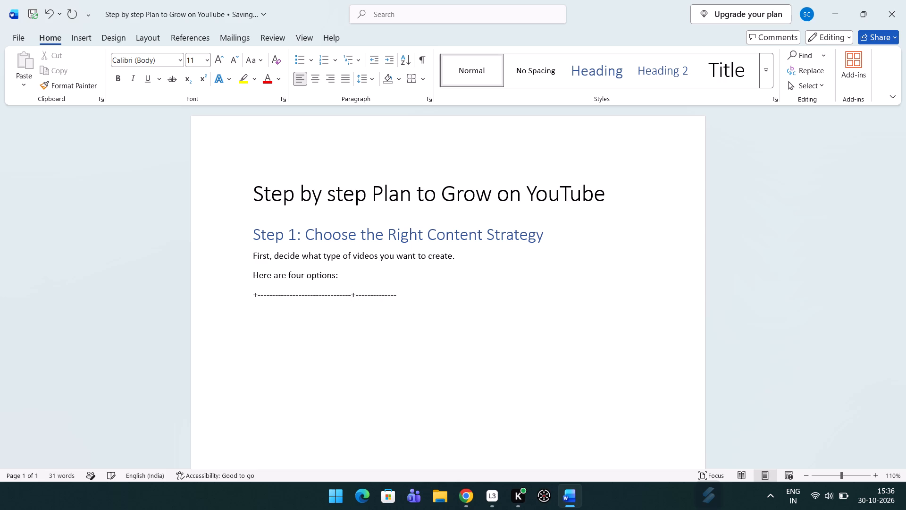
pyautogui.press('+')
pyautogui.press('Return')
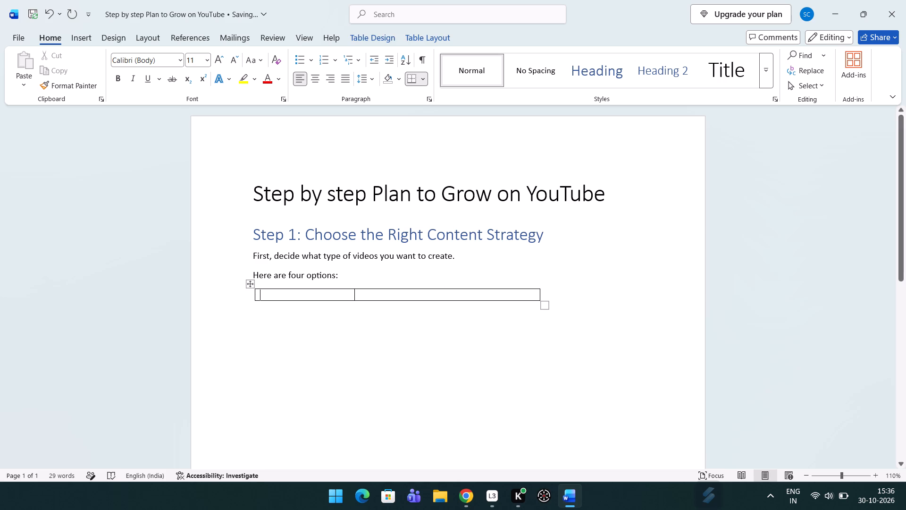
# Add four blank rows below the table's first row.
pyautogui.click(251, 280)
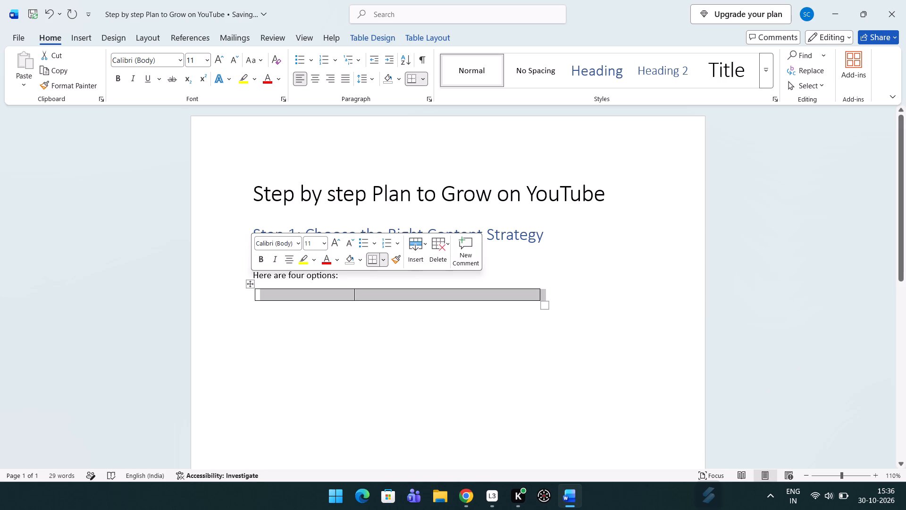
pyautogui.click(292, 323)
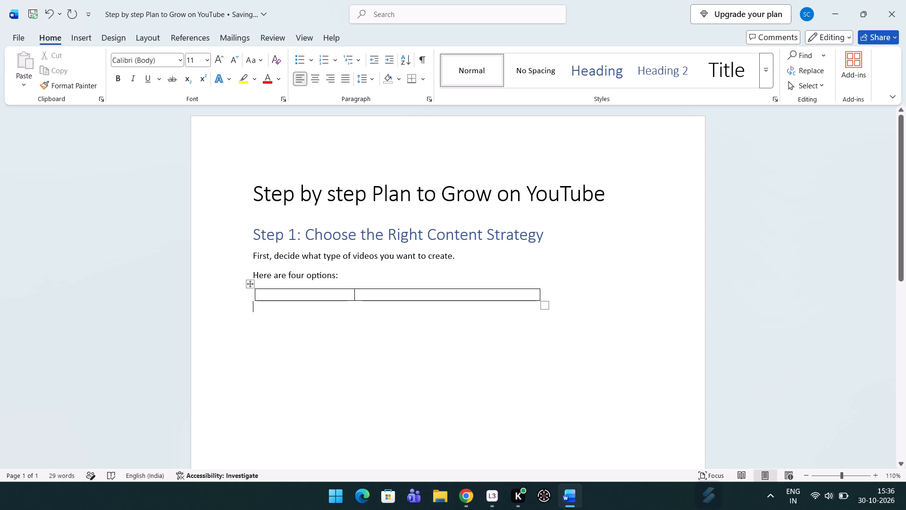
pyautogui.click(250, 300)
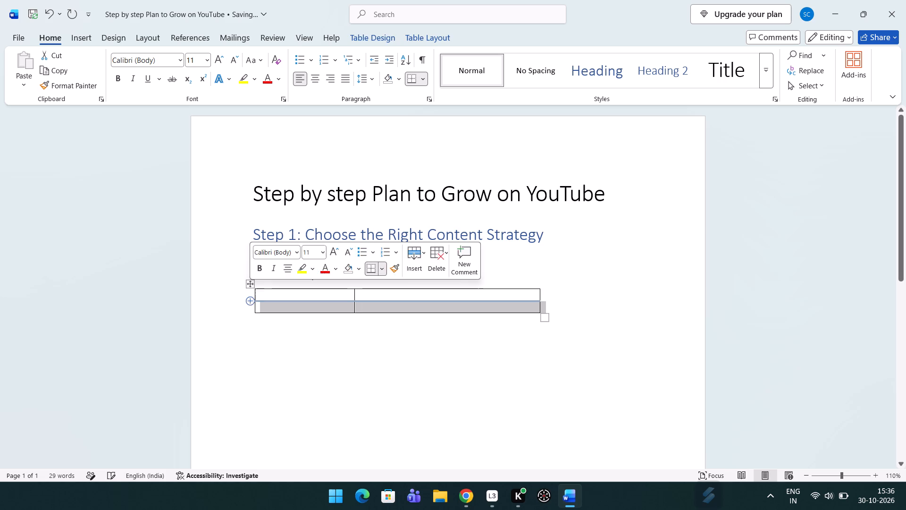
pyautogui.click(250, 300)
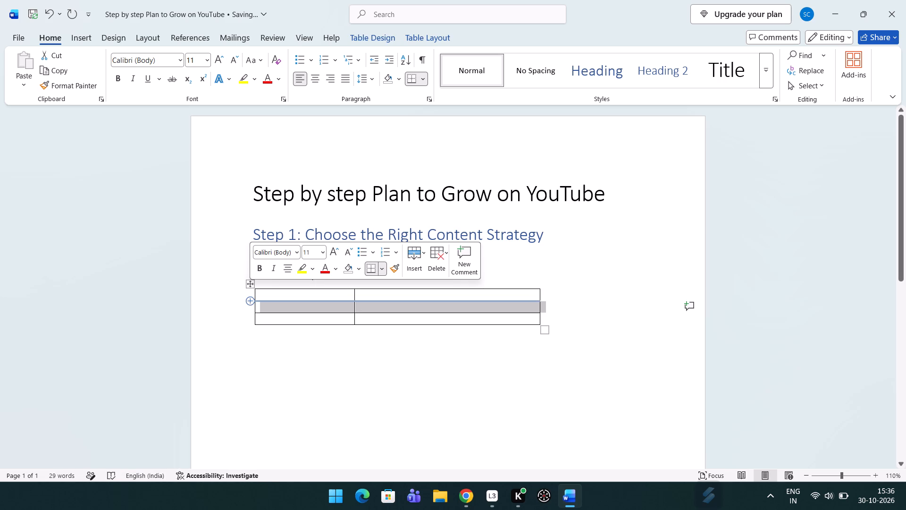
pyautogui.click(250, 300)
pyautogui.click(271, 297)
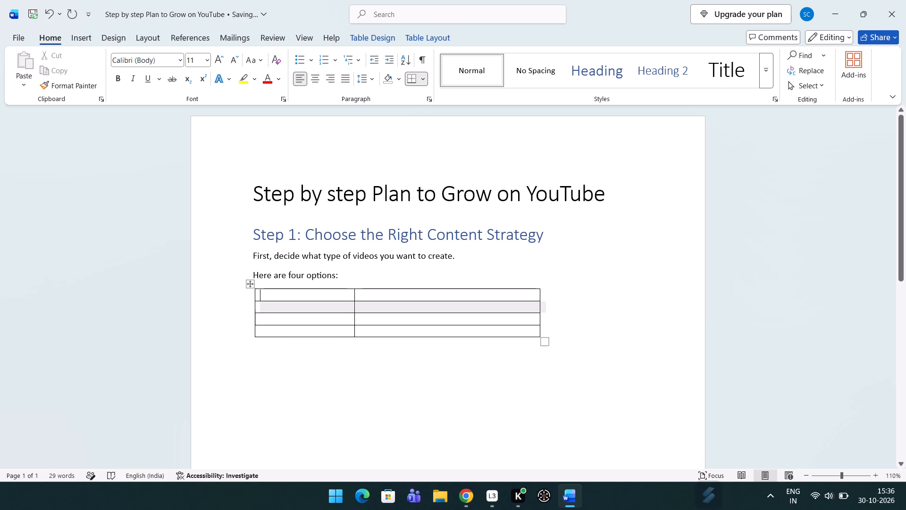
pyautogui.click(251, 302)
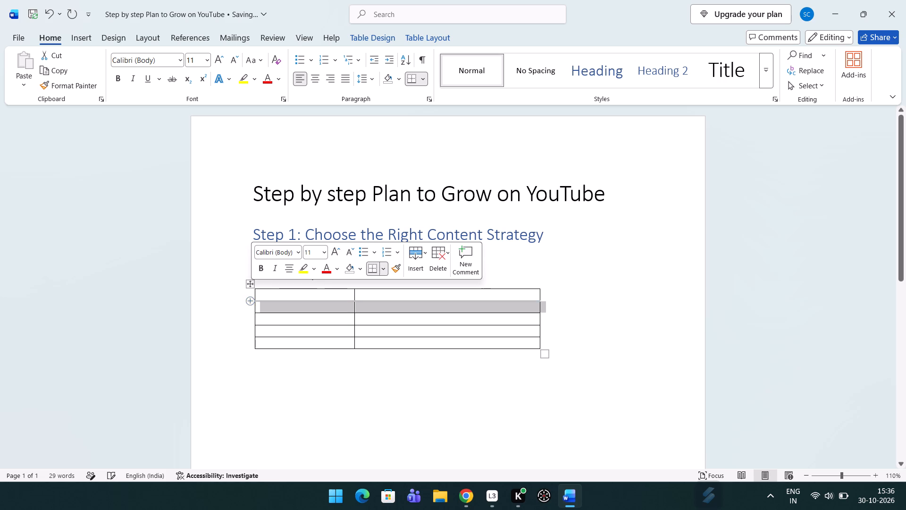
# Shade both cells of the table's first row with the medium blue theme colour.
pyautogui.click(261, 296)
pyautogui.moveTo(261, 296); pyautogui.dragTo(380, 295)
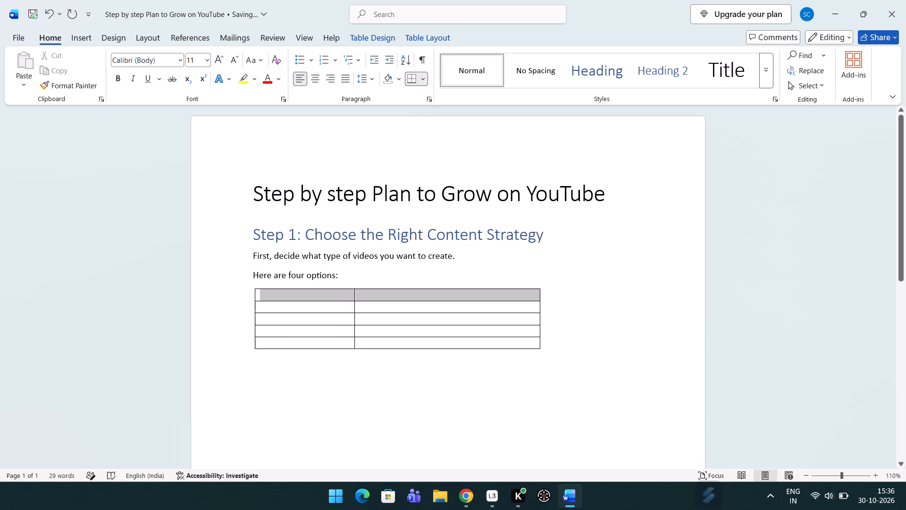
pyautogui.moveTo(380, 295); pyautogui.dragTo(494, 296)
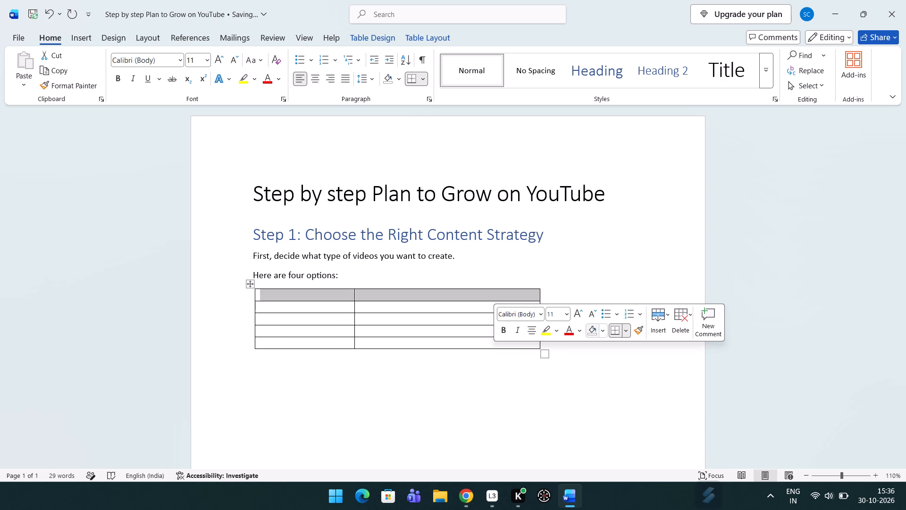
pyautogui.click(604, 330)
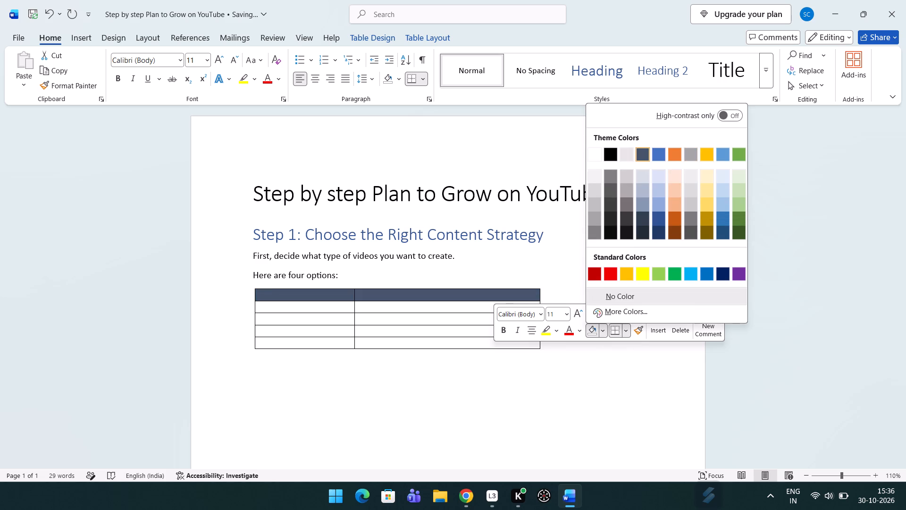
pyautogui.click(659, 154)
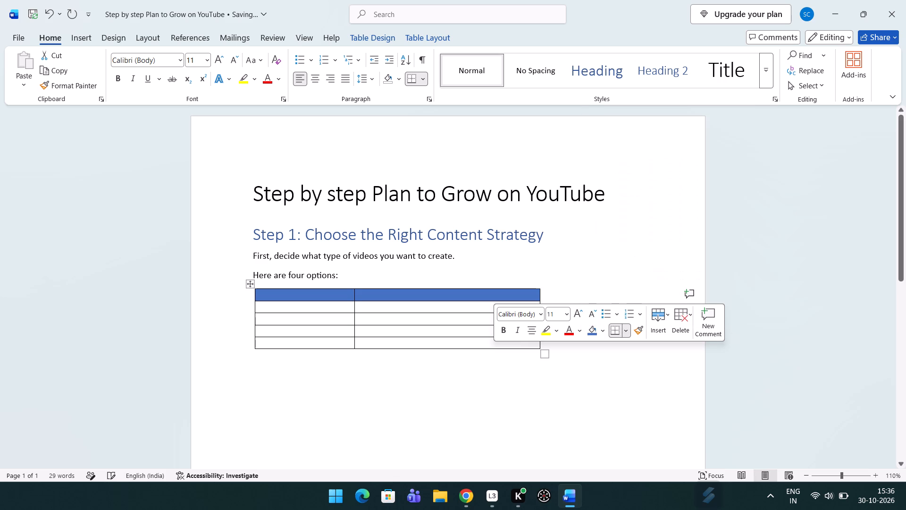
# Enter the column headings "Niche" and "Video ideas" in the table's blue header row.
pyautogui.click(270, 287)
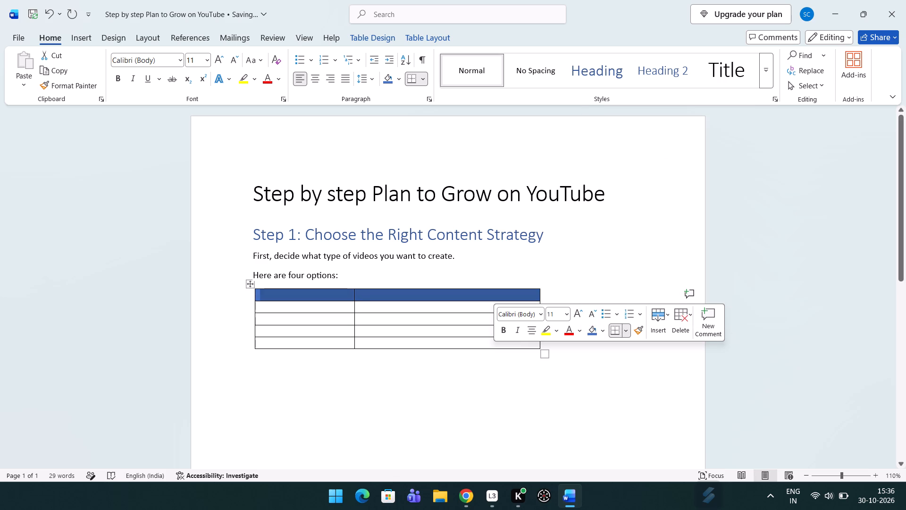
pyautogui.click(262, 292)
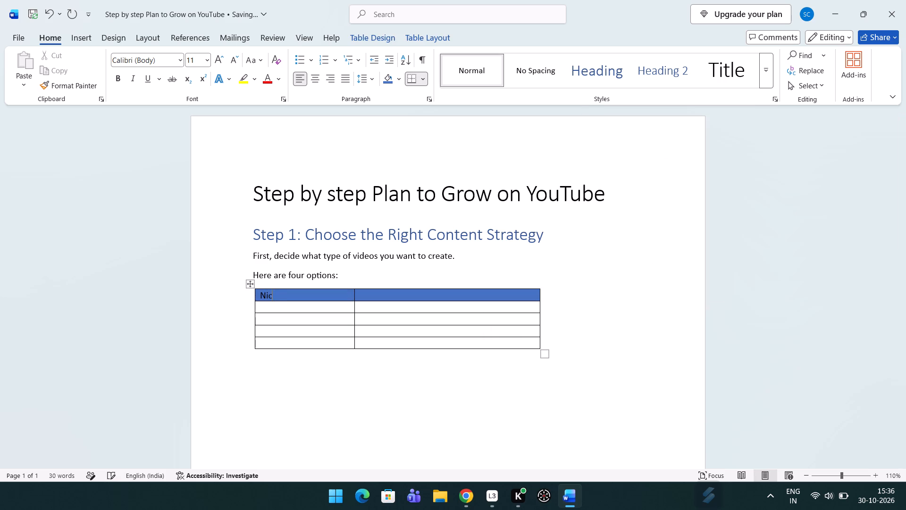
pyautogui.click(367, 295)
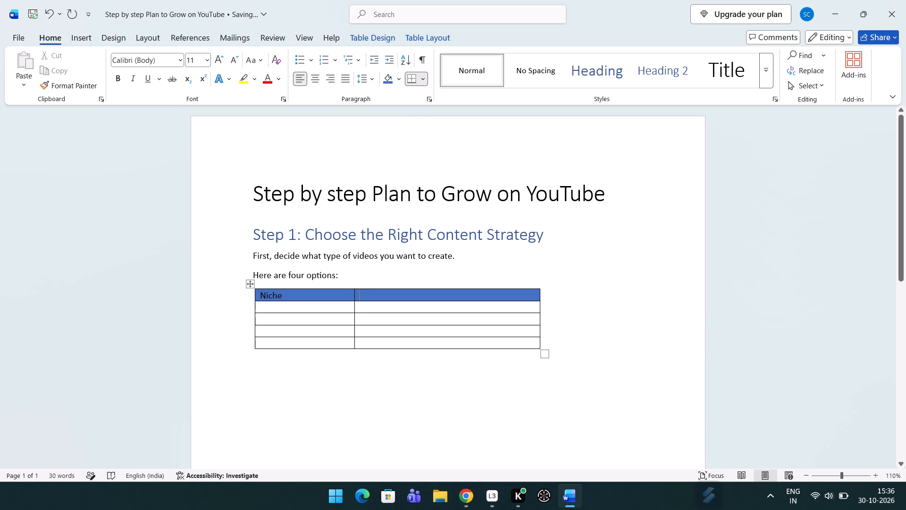
pyautogui.write('video')
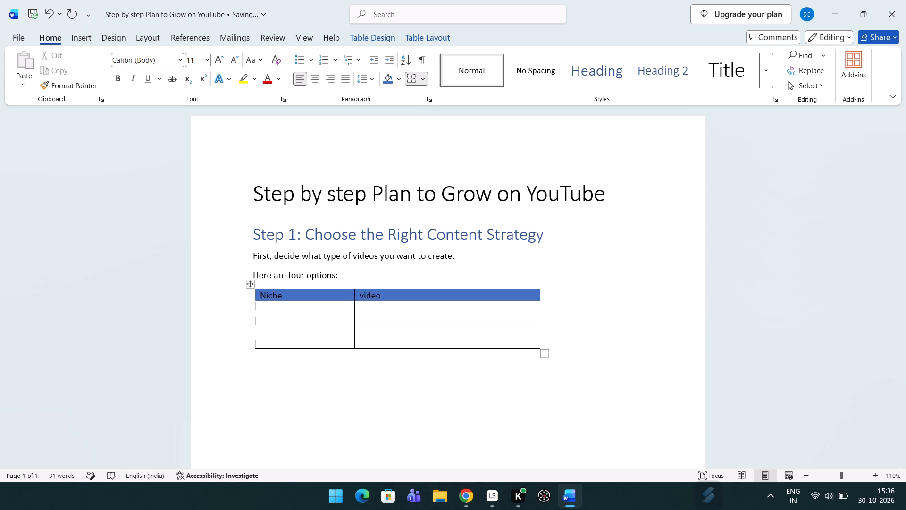
pyautogui.press('space')
pyautogui.write('i')
pyautogui.write('deas')
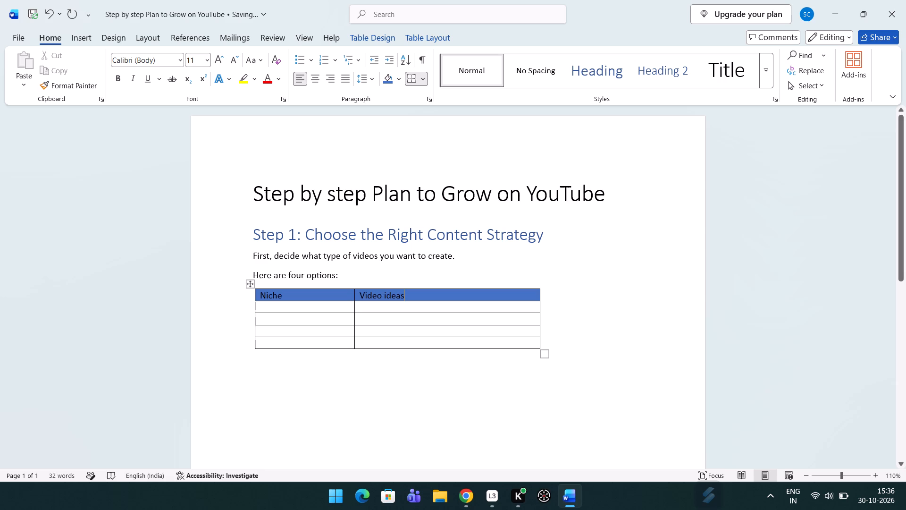
pyautogui.click(289, 308)
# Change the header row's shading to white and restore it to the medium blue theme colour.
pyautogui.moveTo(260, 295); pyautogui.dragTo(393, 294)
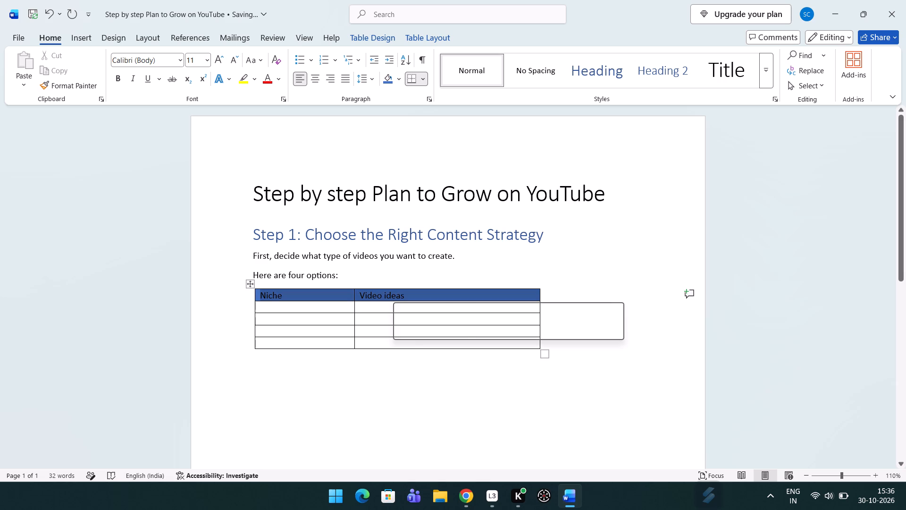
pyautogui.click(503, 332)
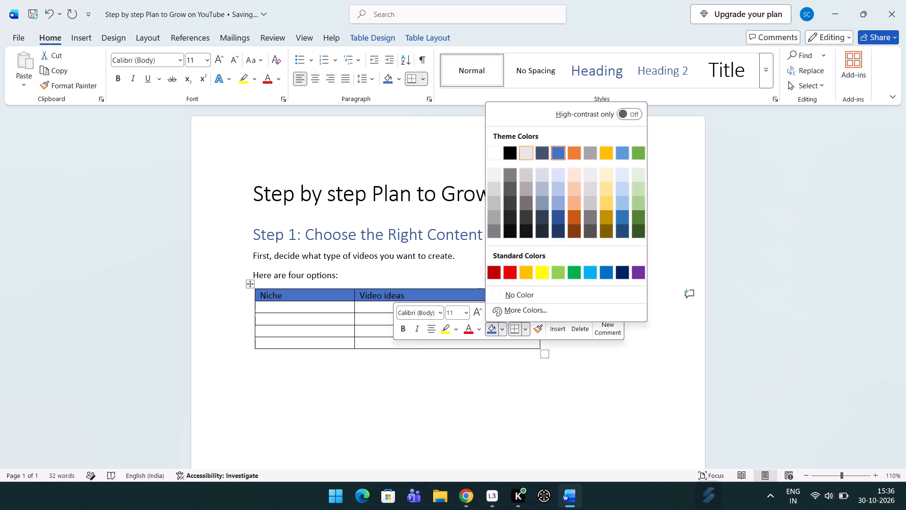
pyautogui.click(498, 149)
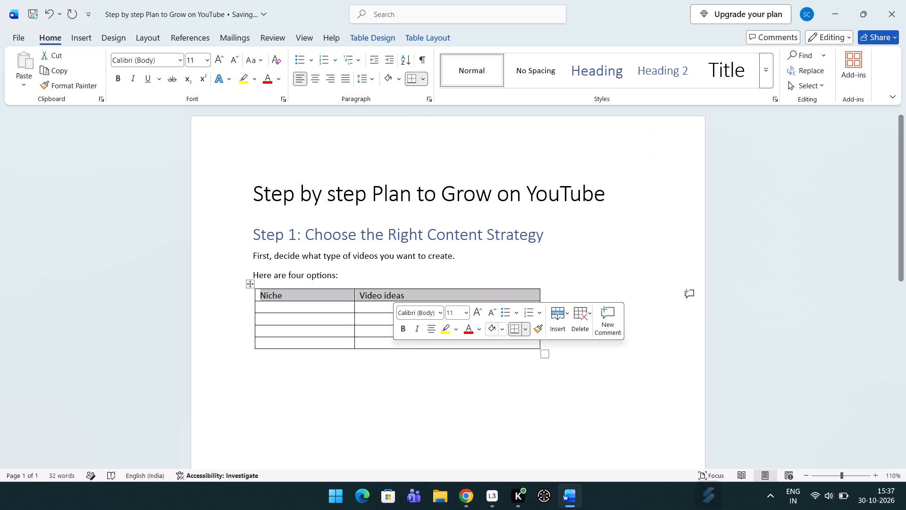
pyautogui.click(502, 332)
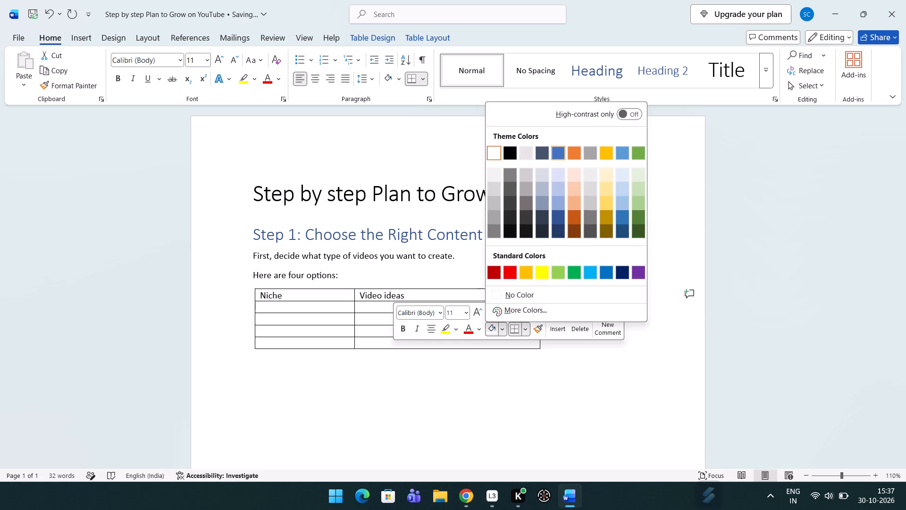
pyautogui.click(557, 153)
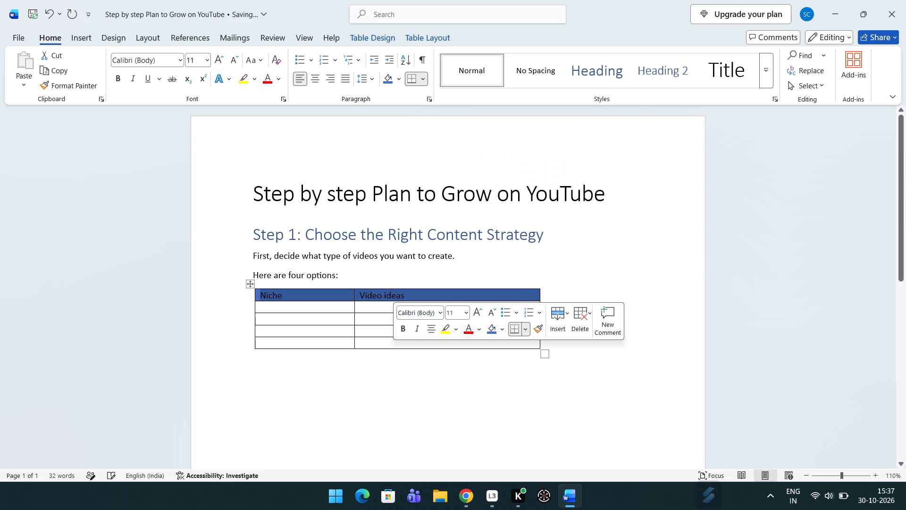
# Set the text colour of the "Niche" and "Video ideas" headings to white.
pyautogui.click(481, 331)
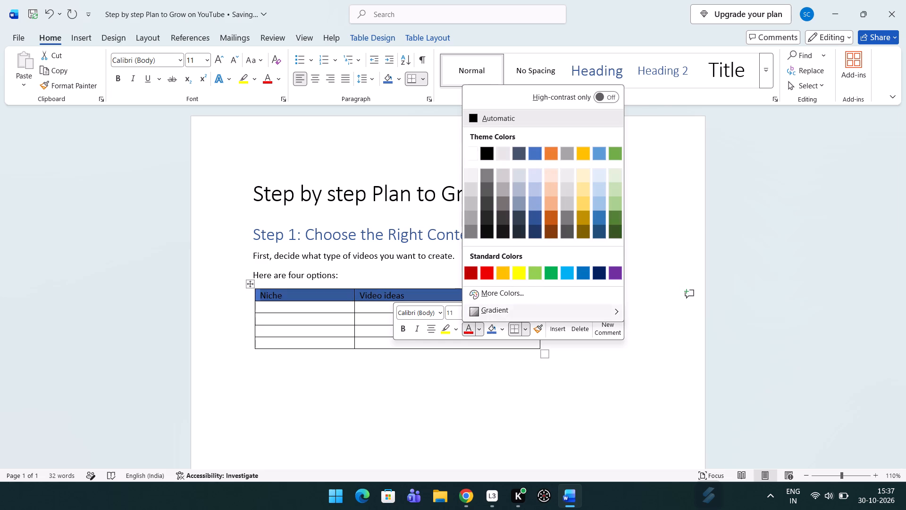
pyautogui.click(477, 150)
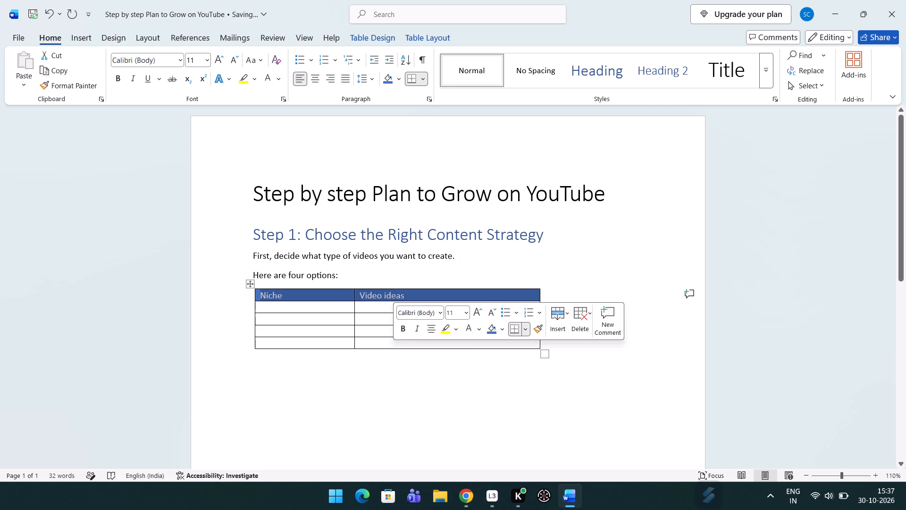
# Enter "Trading" and "AI" in the first two rows under the Niche heading.
pyautogui.click(299, 306)
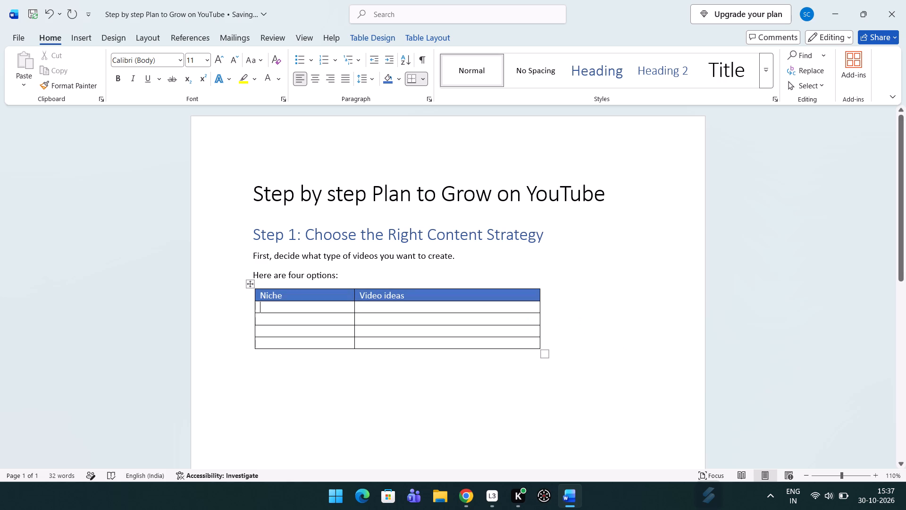
pyautogui.write('rading')
pyautogui.press('space')
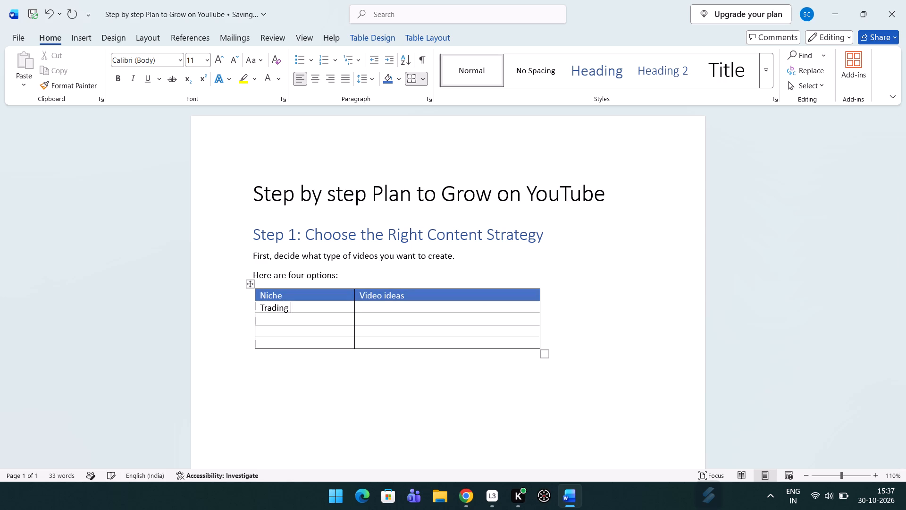
pyautogui.click(281, 318)
pyautogui.write('++')
pyautogui.press('BackSpace')
pyautogui.press('BackSpace')
pyautogui.press('BackSpace')
pyautogui.press('BackSpace')
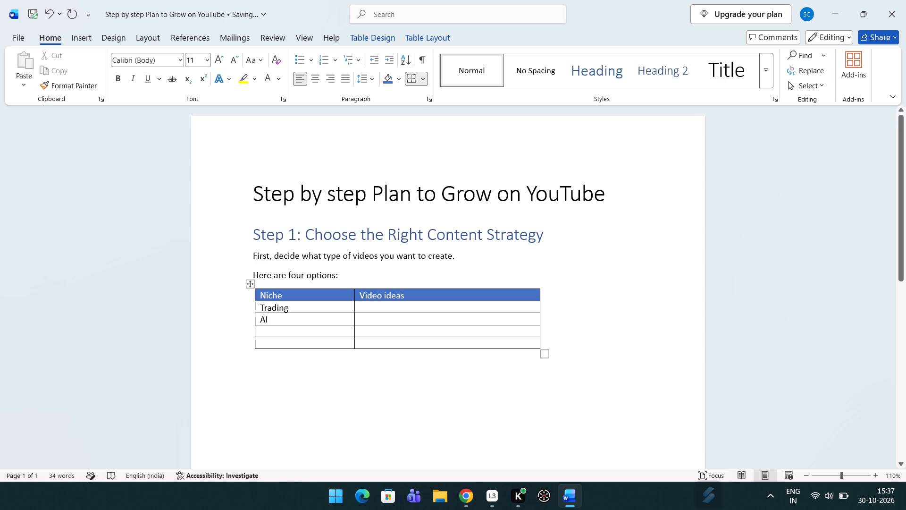
# Enter "business" in the Niche cell below "AI".
pyautogui.click(268, 329)
pyautogui.write('bussi')
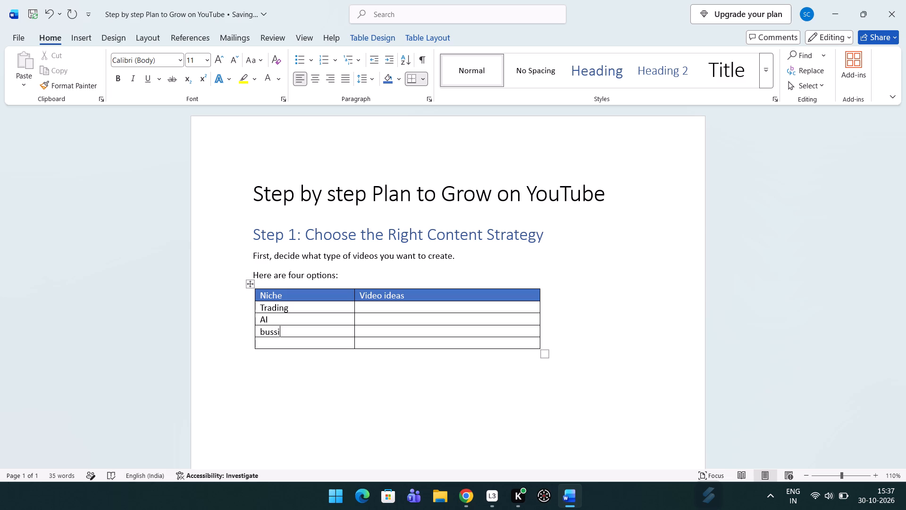
pyautogui.press('BackSpace')
pyautogui.press('BackSpace')
pyautogui.write('iness')
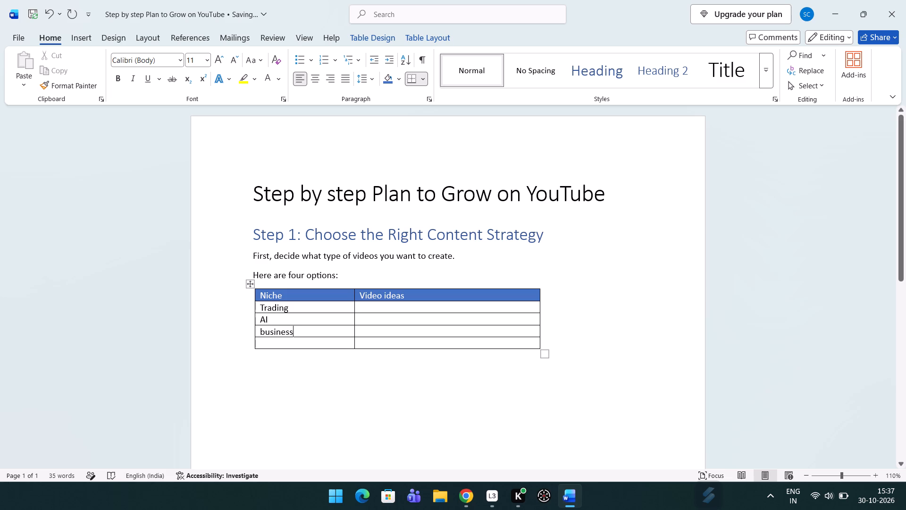
# Enter "Facts & stories" in the last Niche cell, with spaces around the ampersand.
pyautogui.click(262, 343)
pyautogui.press('c')
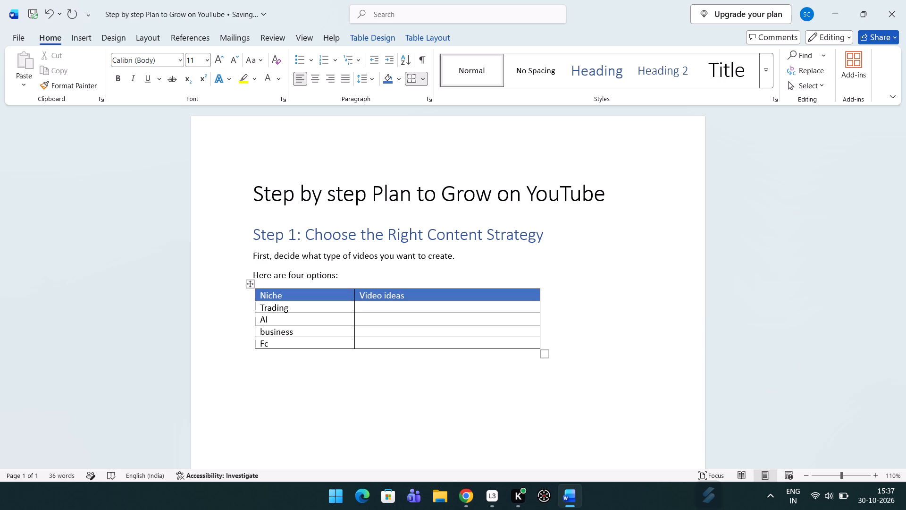
pyautogui.press('BackSpace')
pyautogui.write('acts')
pyautogui.hotkey('shift', '&')
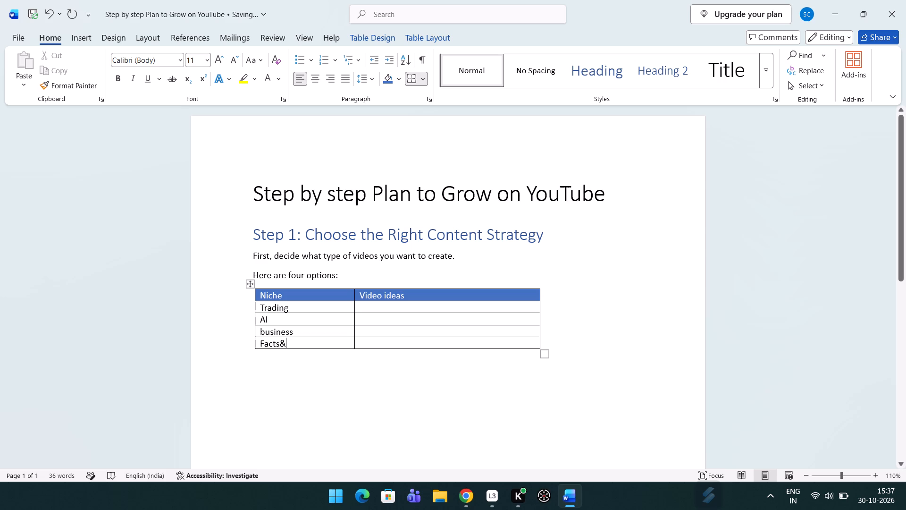
pyautogui.click(278, 344)
pyautogui.press('space')
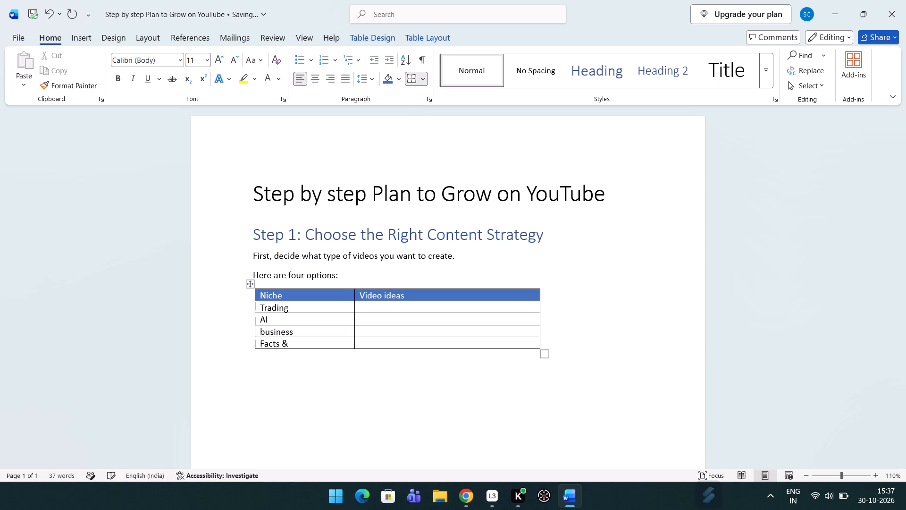
pyautogui.click(283, 343)
pyautogui.click(293, 341)
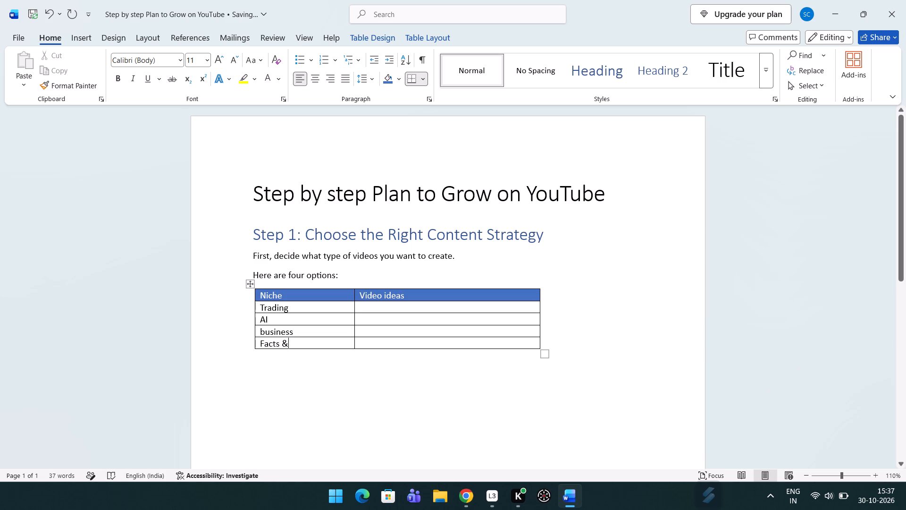
pyautogui.press('space')
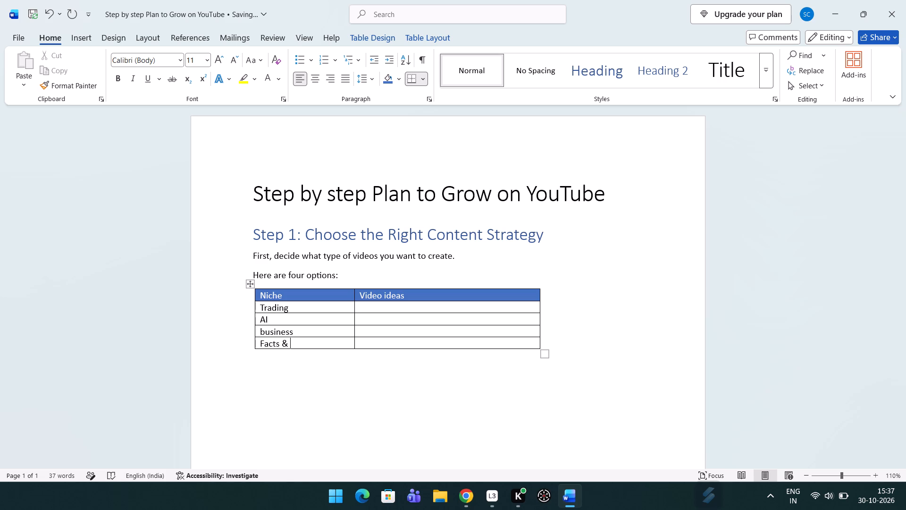
pyautogui.press('s')
pyautogui.write('tories')
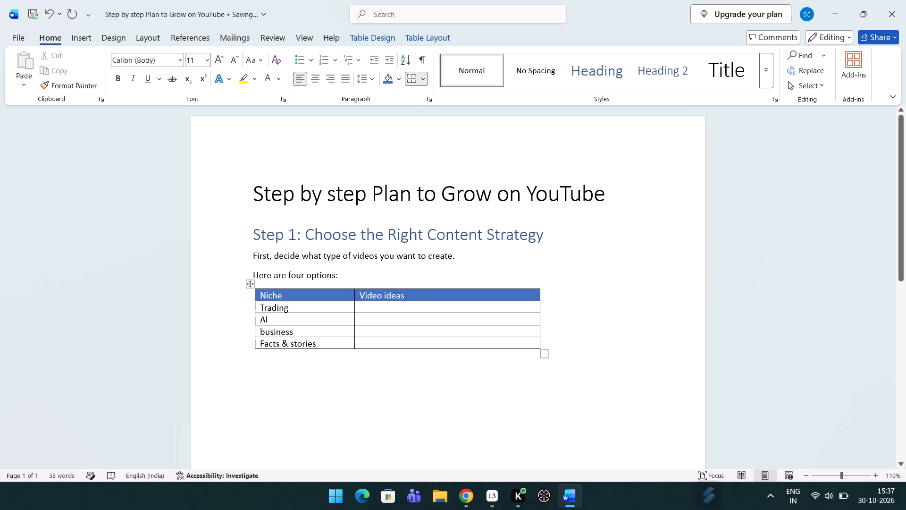
# Enter "Gold trading experiments,strategy testing" as the video ideas for the Trading niche.
pyautogui.click(361, 309)
pyautogui.press('BackSpace')
pyautogui.write('old')
pyautogui.press('space')
pyautogui.write('trading')
pyautogui.press('space')
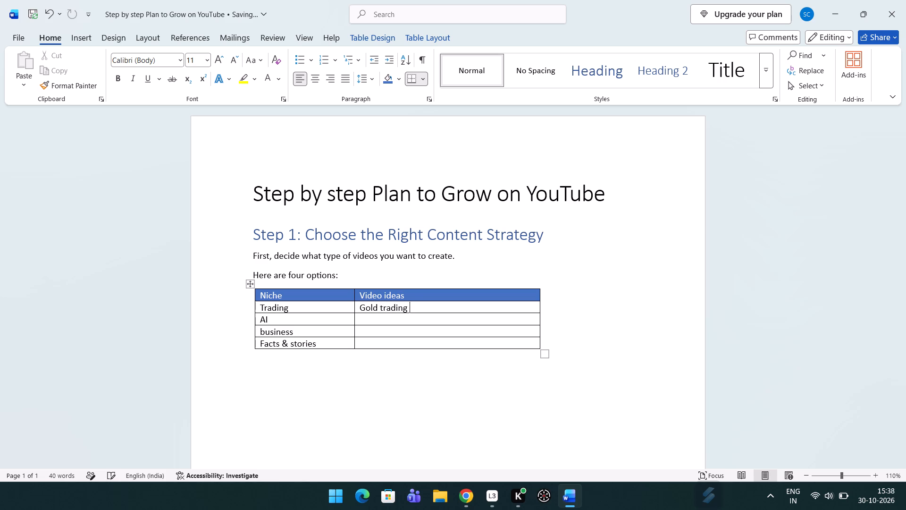
pyautogui.write('experiments')
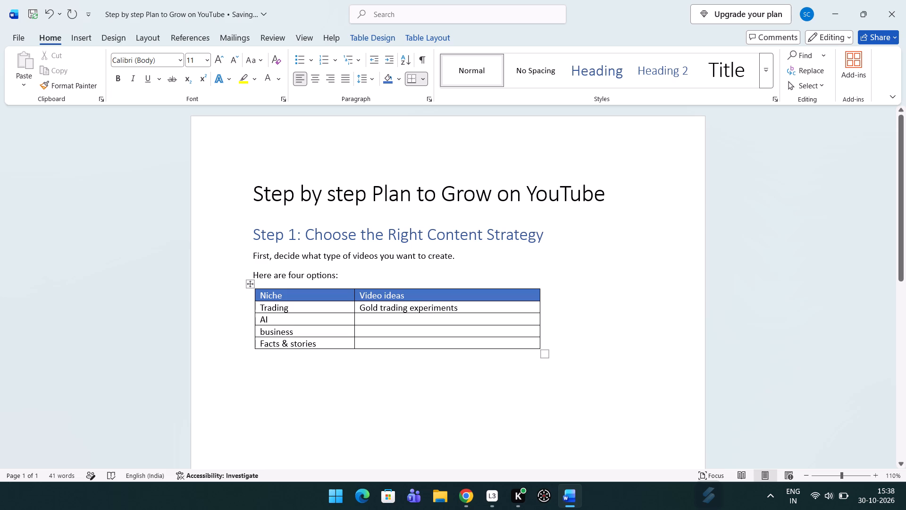
pyautogui.press(',')
pyautogui.write('strate')
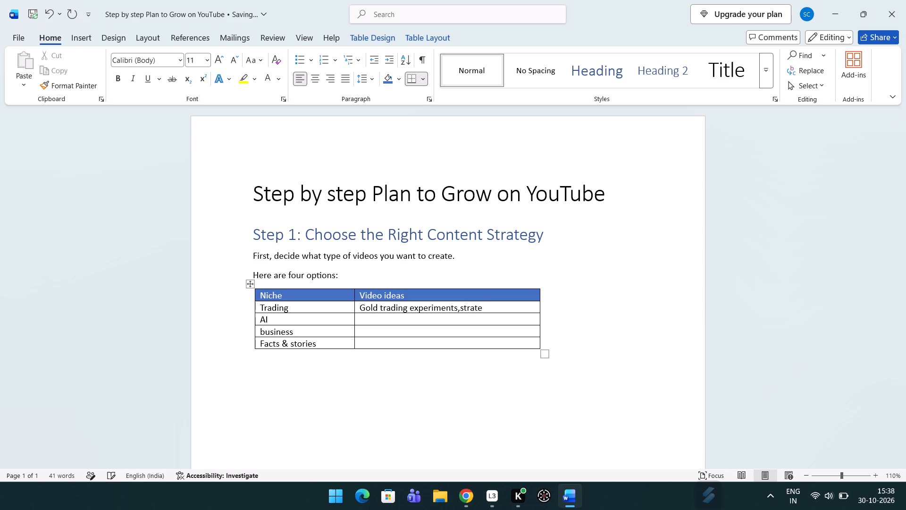
pyautogui.write('gy')
pyautogui.press('space')
pyautogui.write('testing')
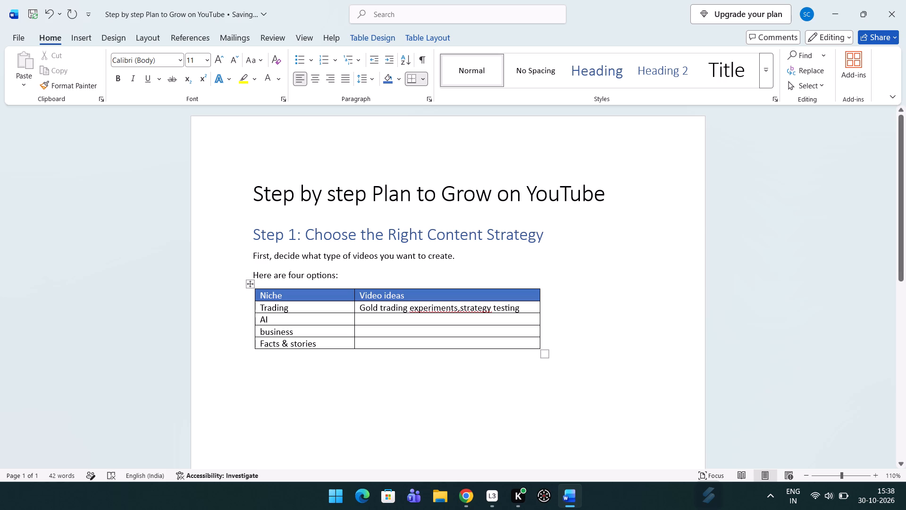
# Insert a space after the comma before "strategy testing" in the Trading row.
pyautogui.click(462, 309)
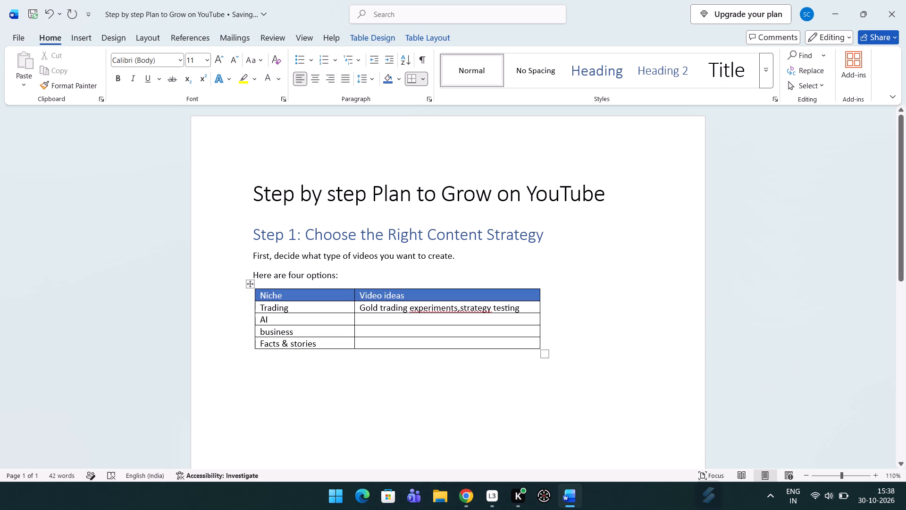
pyautogui.click(459, 309)
pyautogui.click(459, 309)
pyautogui.press('space')
pyautogui.click(524, 308)
# Enter "AI tools, experiments, comparision" as the video ideas for the AI niche.
pyautogui.click(369, 323)
pyautogui.press('space')
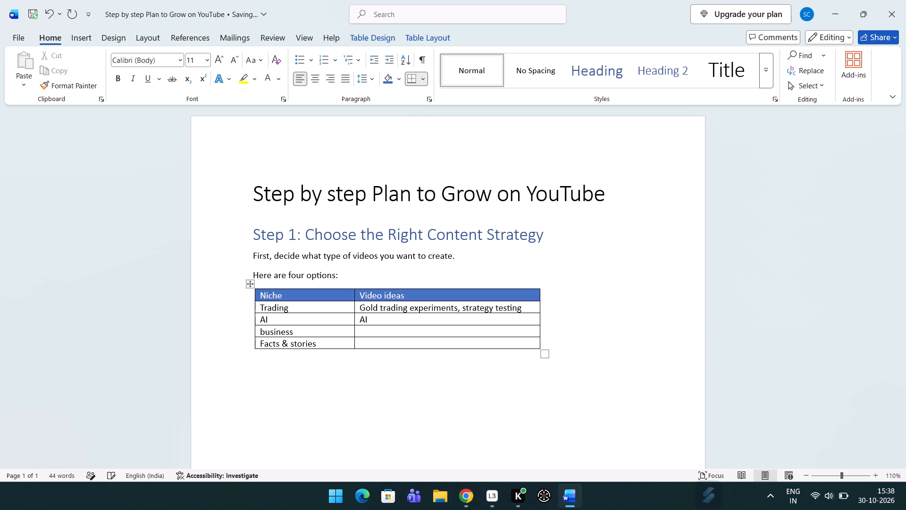
pyautogui.write('rools')
pyautogui.press('BackSpace')
pyautogui.press('BackSpace')
pyautogui.press('BackSpace')
pyautogui.press('BackSpace')
pyautogui.press('BackSpace')
pyautogui.write('tools')
pyautogui.press('space')
pyautogui.press('BackSpace')
pyautogui.write(',')
pyautogui.press('space')
pyautogui.press('e')
pyautogui.write('xperiments')
pyautogui.press('space')
pyautogui.press('BackSpace')
pyautogui.write(',')
pyautogui.press('space')
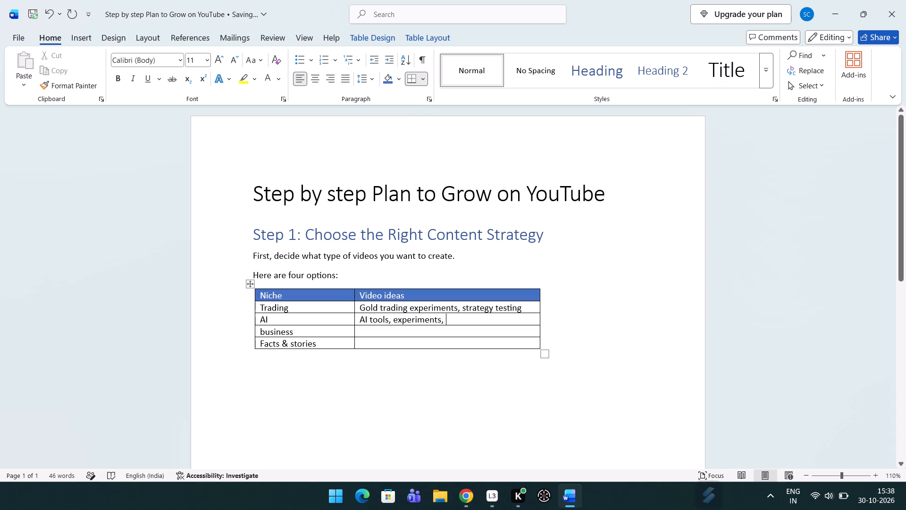
pyautogui.write('compa')
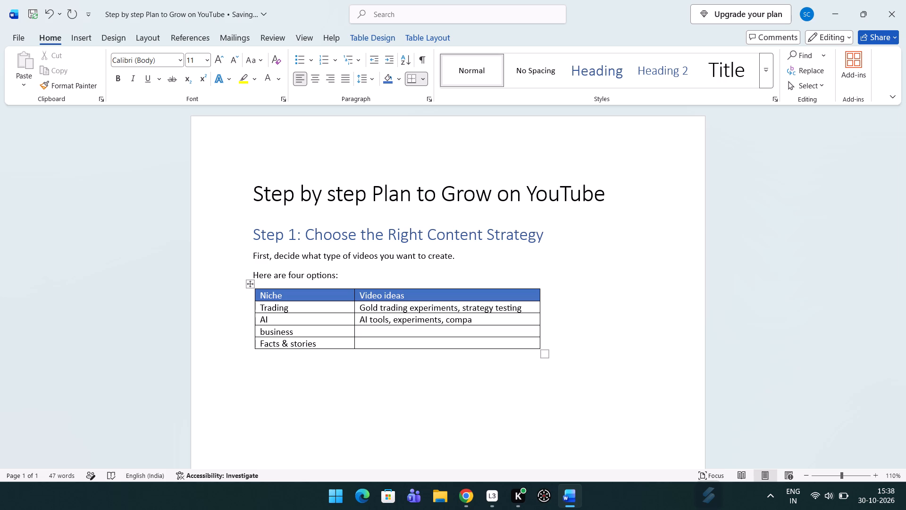
pyautogui.write('rision')
pyautogui.press('space')
pyautogui.press('BackSpace')
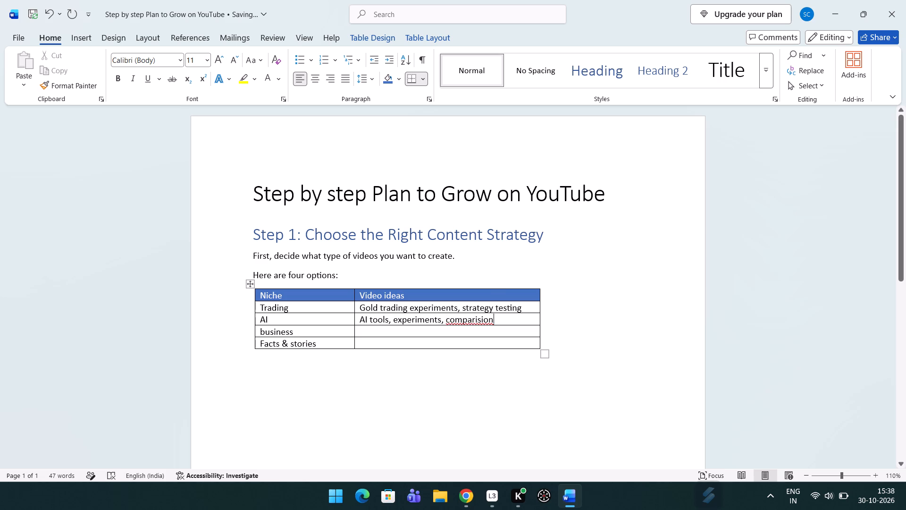
# Correct the spelling of the last word in the AI row's video ideas to "comparison".
pyautogui.rightClick(457, 319)
pyautogui.click(441, 73)
pyautogui.press('Return')
pyautogui.press('BackSpace')
# Enter "Business ideas, money experiments" as the video ideas for the business niche.
pyautogui.click(365, 329)
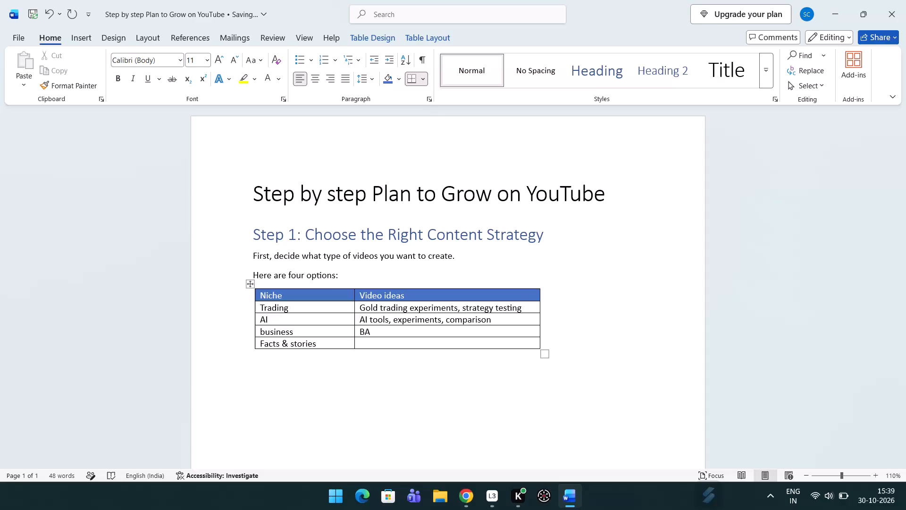
pyautogui.press('BackSpace')
pyautogui.write('USSI')
pyautogui.press('BackSpace')
pyautogui.press('BackSpace')
pyautogui.press('BackSpace')
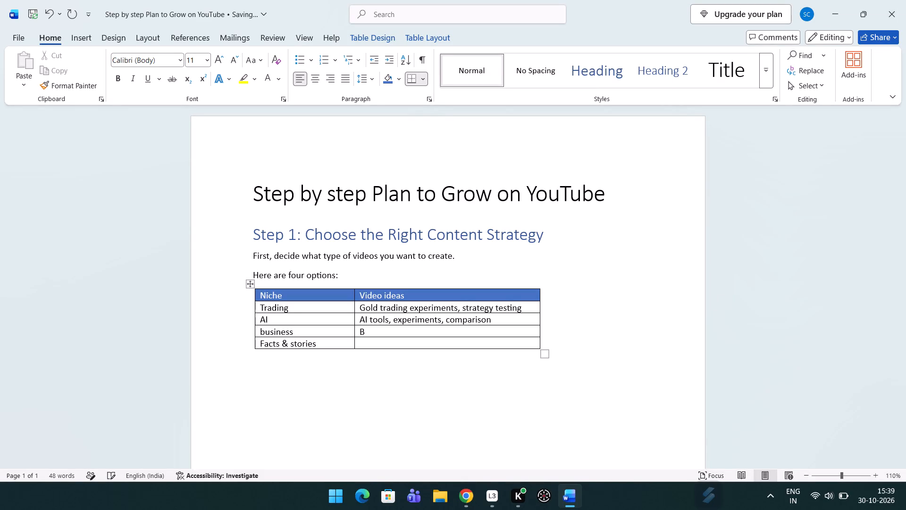
pyautogui.write('uss')
pyautogui.press('BackSpace')
pyautogui.write('iness')
pyautogui.press('space')
pyautogui.write('ideas')
pyautogui.write(', money')
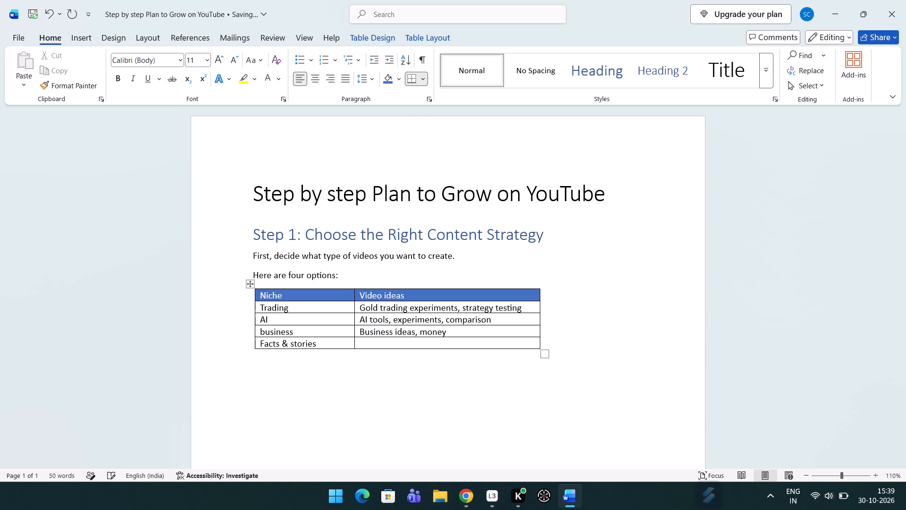
pyautogui.press('space')
pyautogui.write('experiments')
pyautogui.press('space')
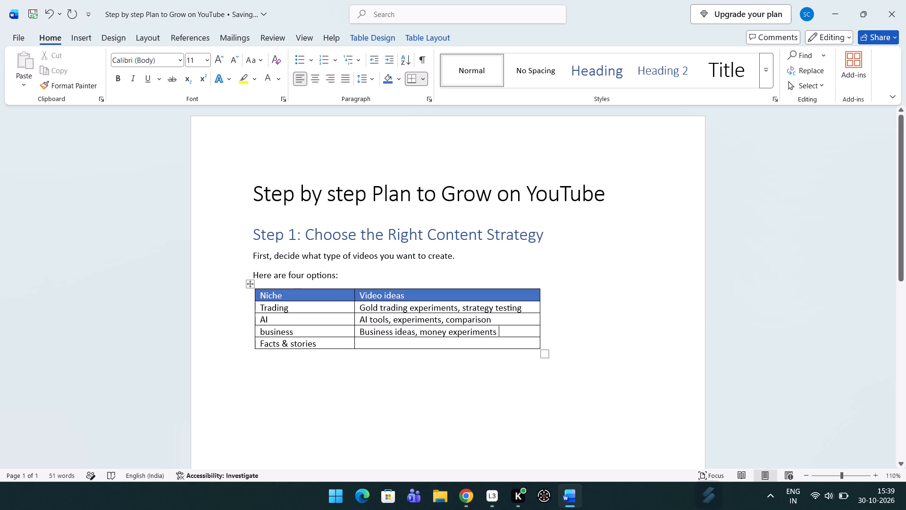
# Enter "Strange stories, mysteries, surprising facts" as the video ideas for the Facts & stories niche, correcting the spelling of "surprising".
pyautogui.click(371, 343)
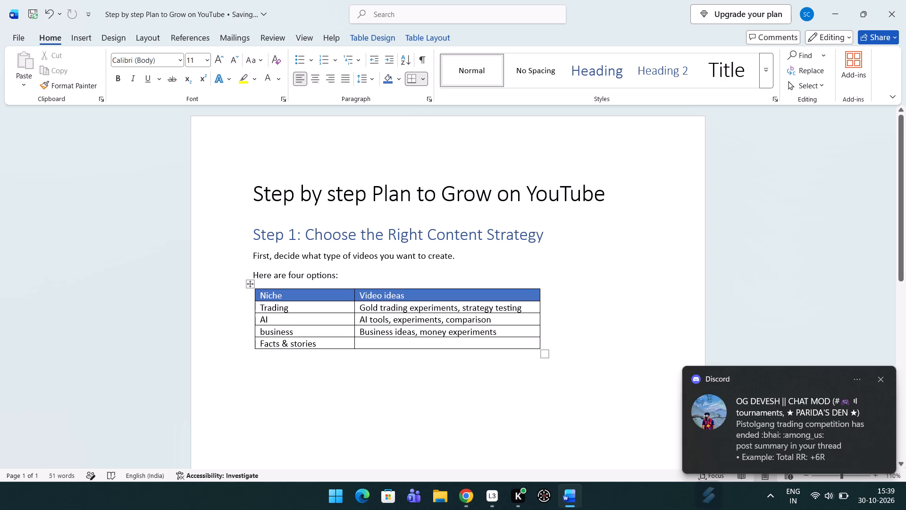
pyautogui.write('tra')
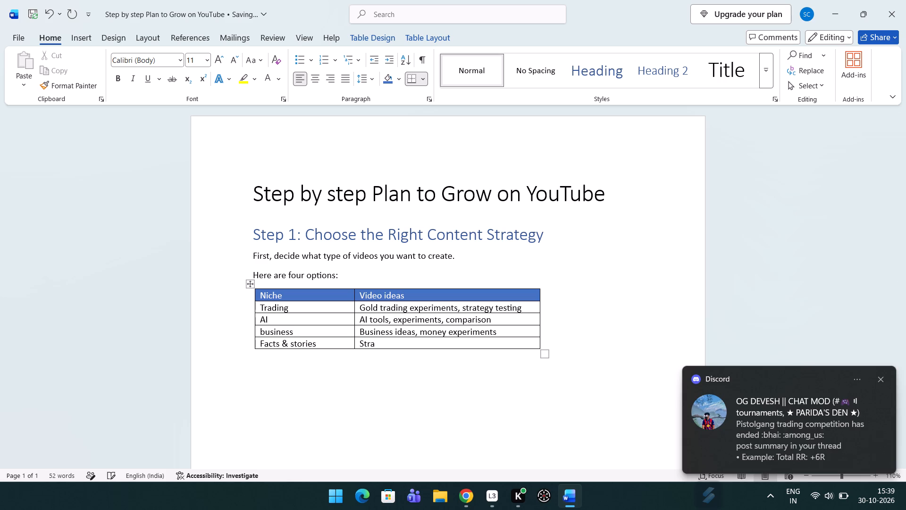
pyautogui.write('nge stories')
pyautogui.write(', myste')
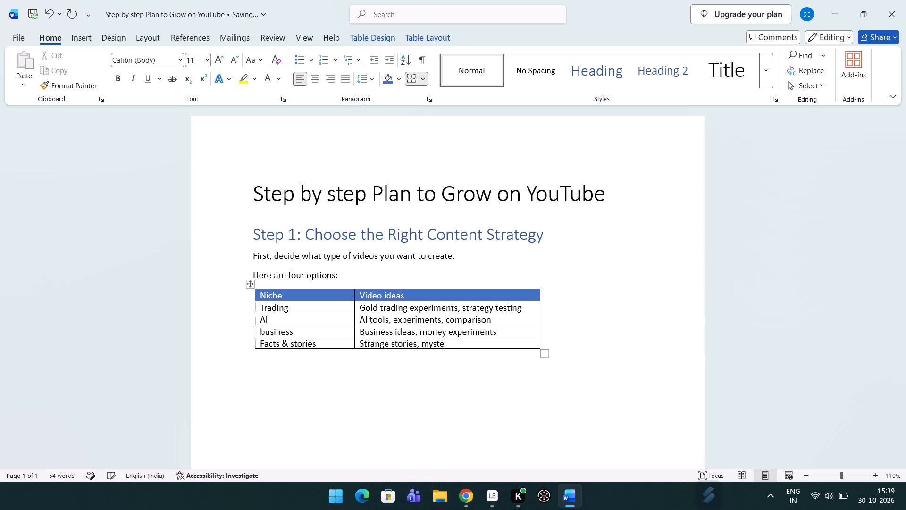
pyautogui.press('i')
pyautogui.press('BackSpace')
pyautogui.press('BackSpace')
pyautogui.write('ries')
pyautogui.write(',')
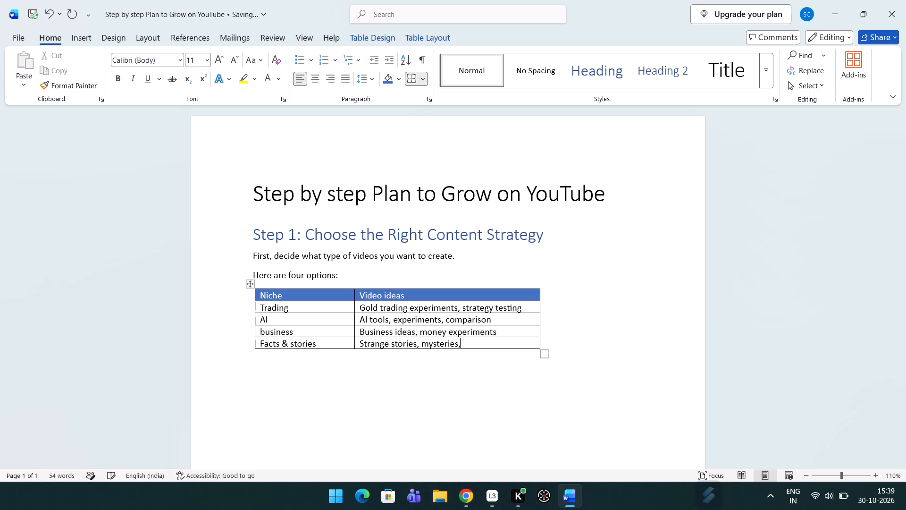
pyautogui.press('space')
pyautogui.write('su')
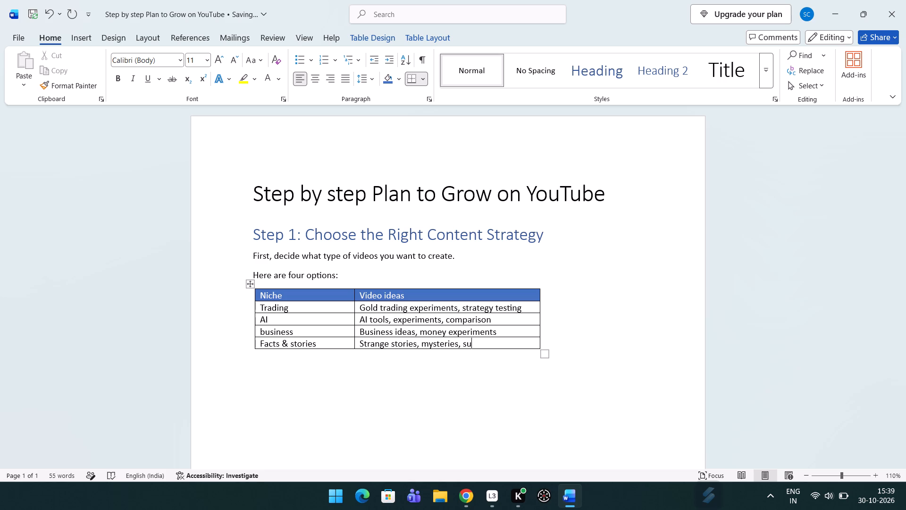
pyautogui.write('prising')
pyautogui.press('space')
pyautogui.rightClick(472, 342)
pyautogui.click(453, 47)
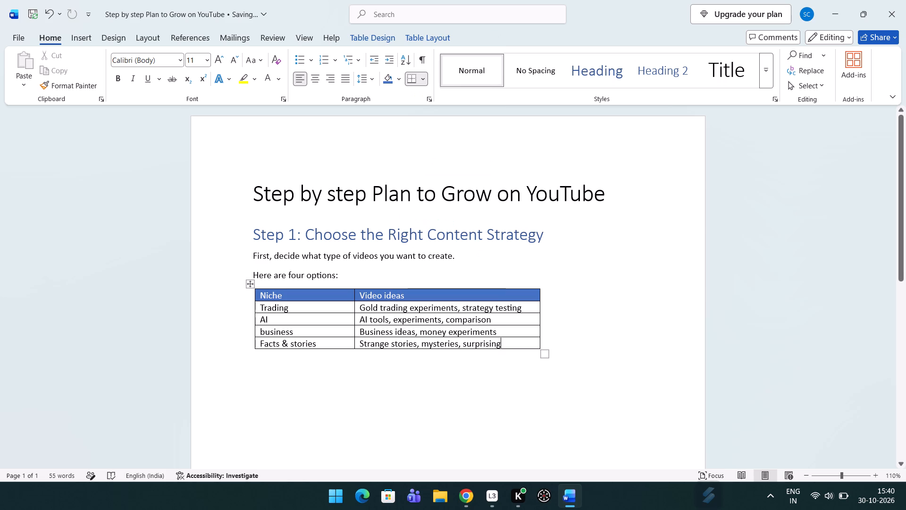
pyautogui.press('space')
pyautogui.write('facts')
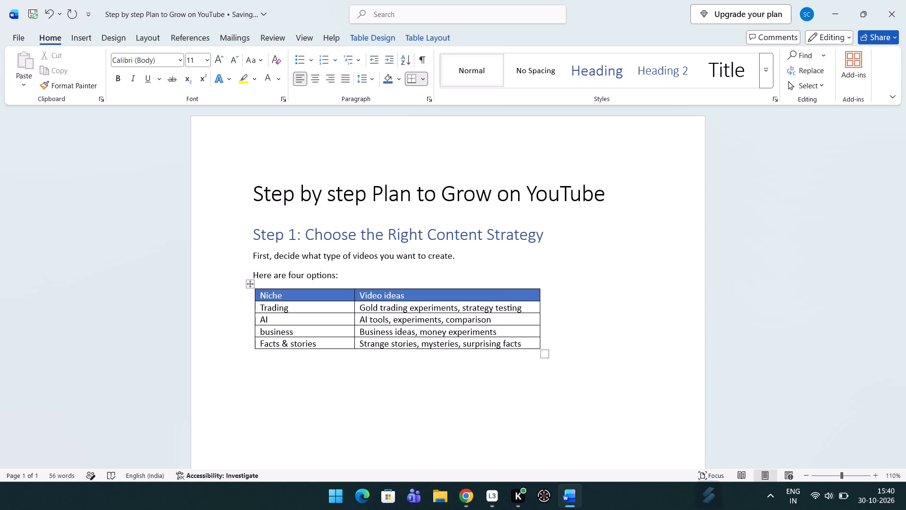
# Set the font size of the four niche rows below the table's header to 10.
pyautogui.moveTo(261, 309); pyautogui.dragTo(281, 309)
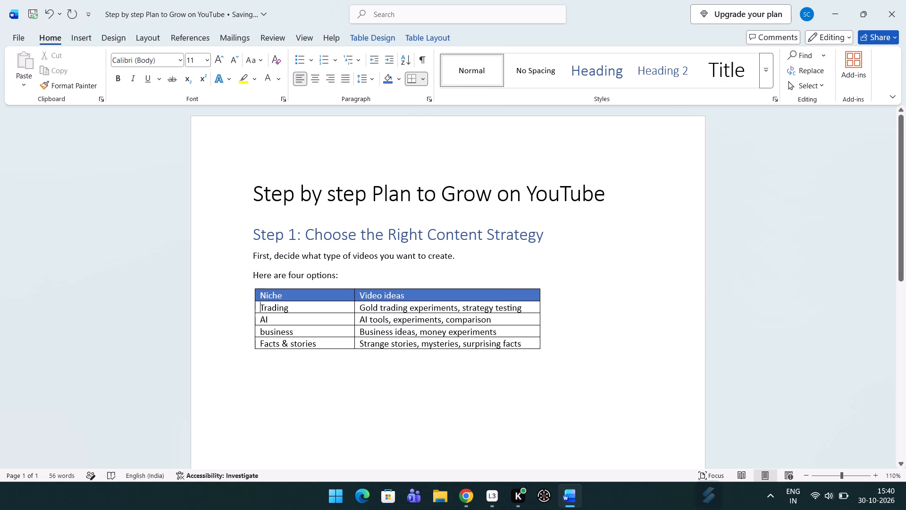
pyautogui.moveTo(281, 309); pyautogui.dragTo(521, 340)
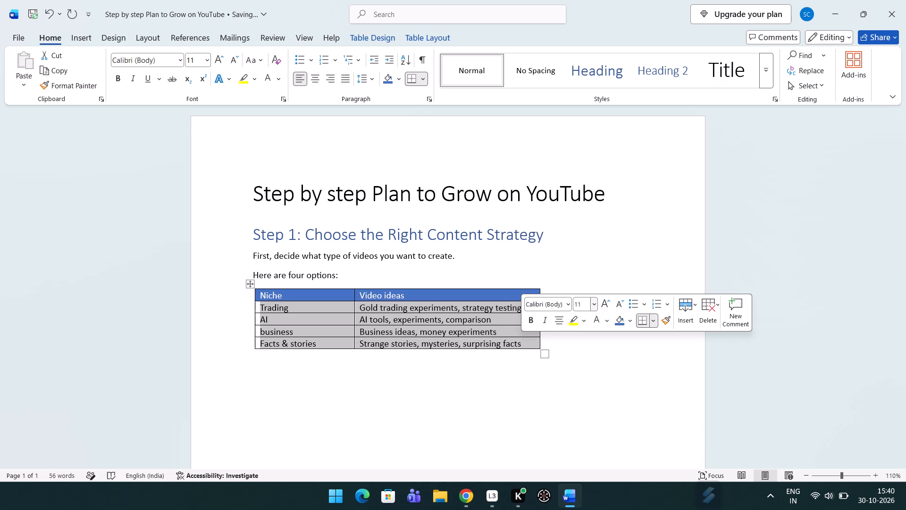
pyautogui.click(594, 304)
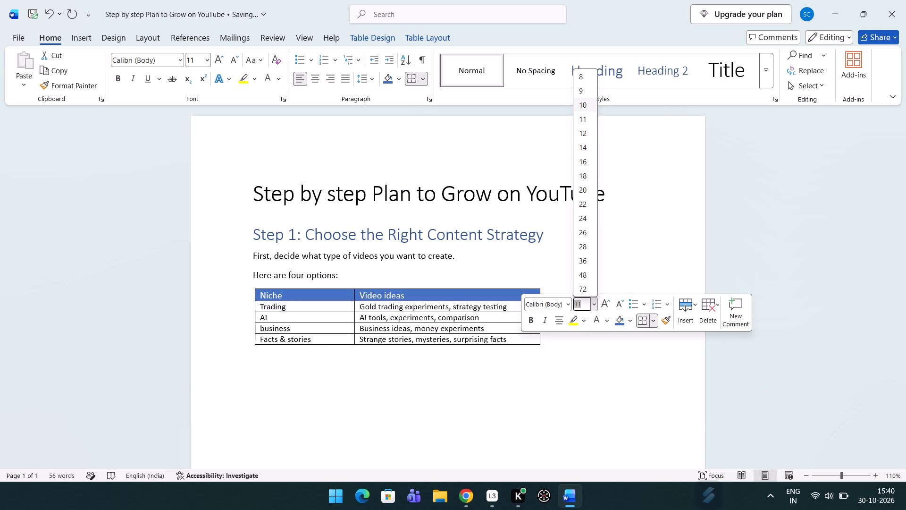
pyautogui.click(582, 103)
pyautogui.click(291, 373)
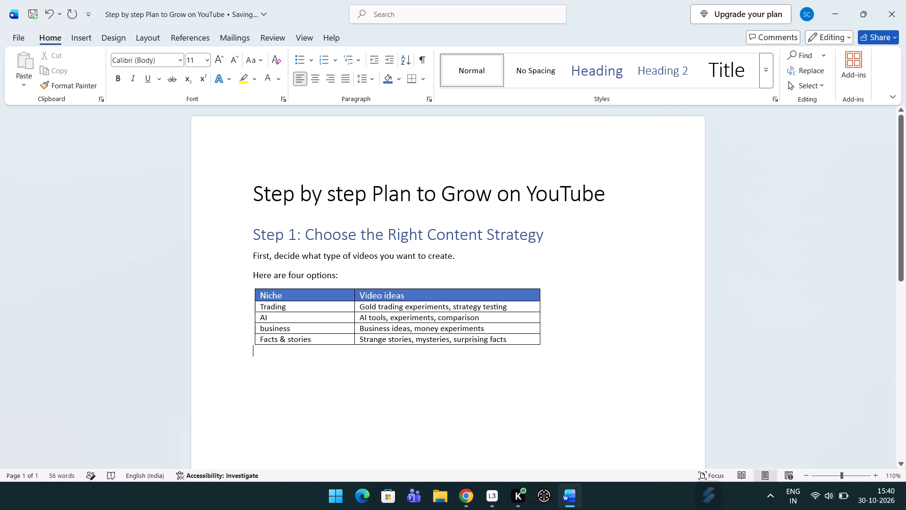
# Shade the AI row of the table light blue across both columns.
pyautogui.moveTo(257, 319); pyautogui.dragTo(264, 318)
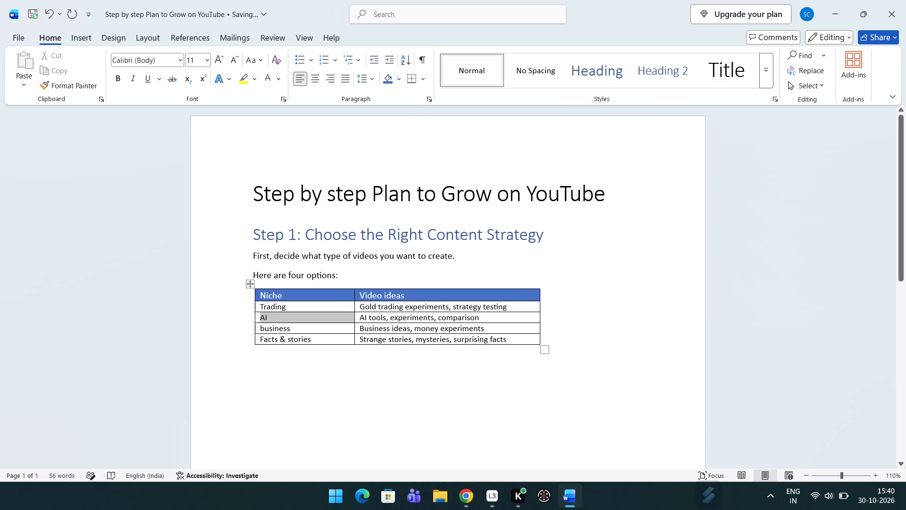
pyautogui.moveTo(264, 318); pyautogui.dragTo(385, 318)
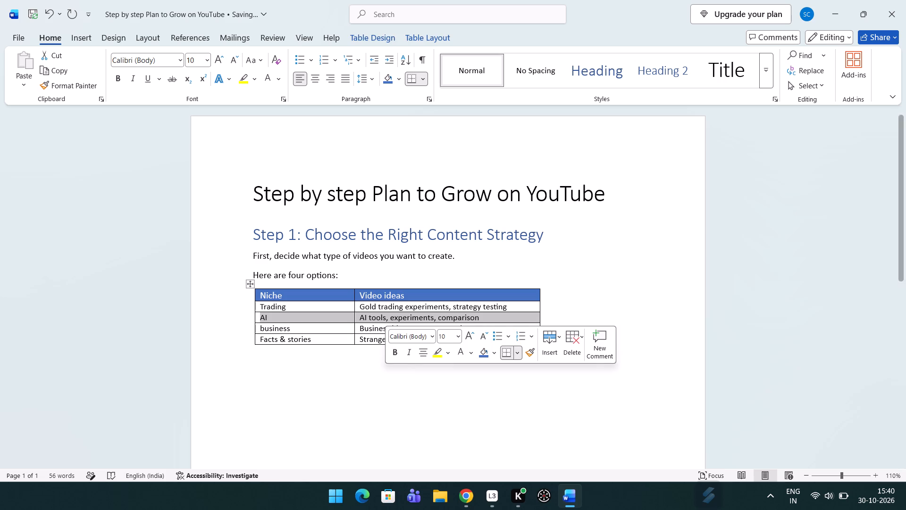
pyautogui.click(492, 352)
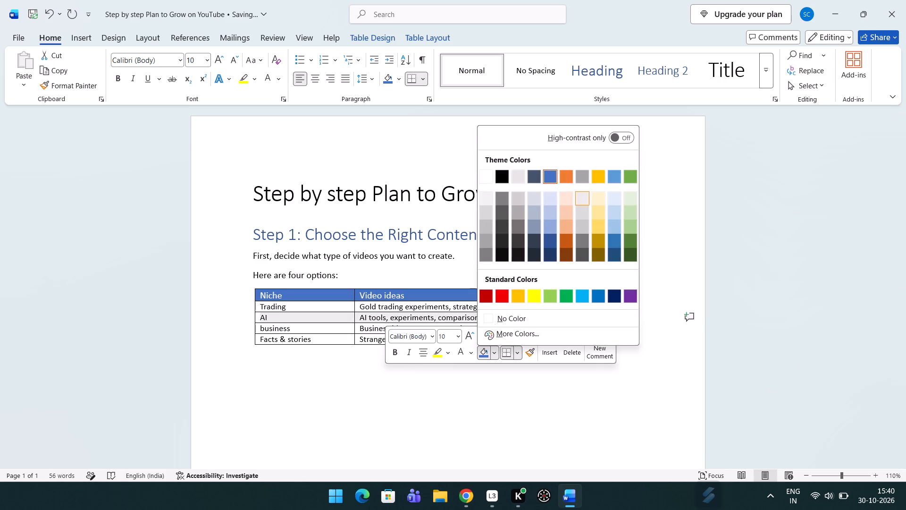
pyautogui.click(615, 210)
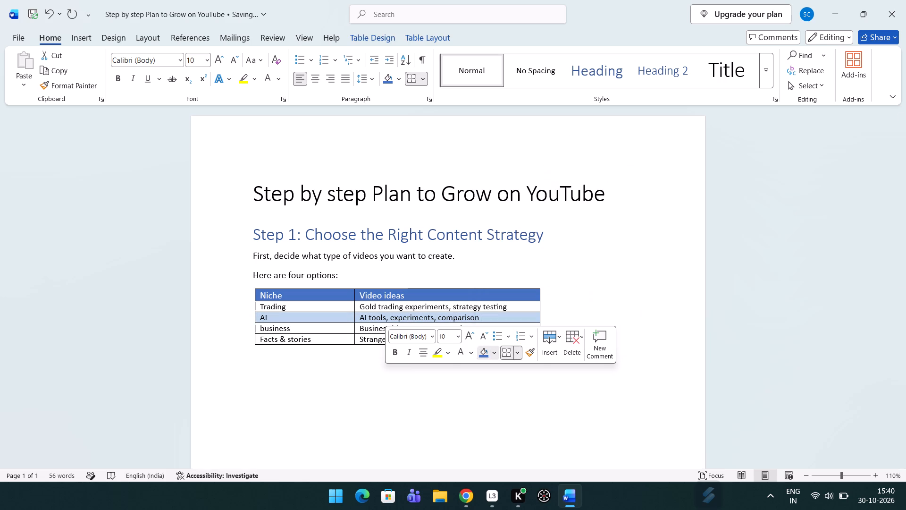
pyautogui.click(616, 289)
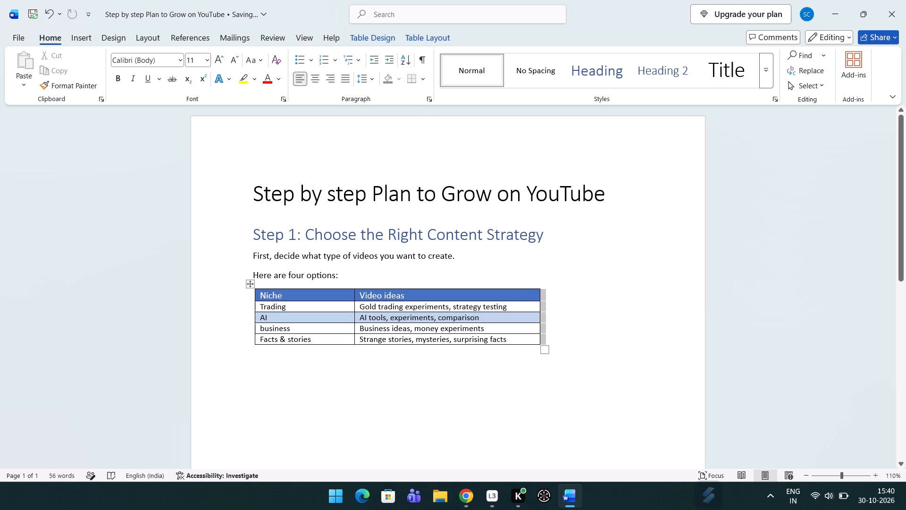
# Shade the Facts & stories row with the same light blue as the AI row.
pyautogui.moveTo(260, 340); pyautogui.dragTo(387, 340)
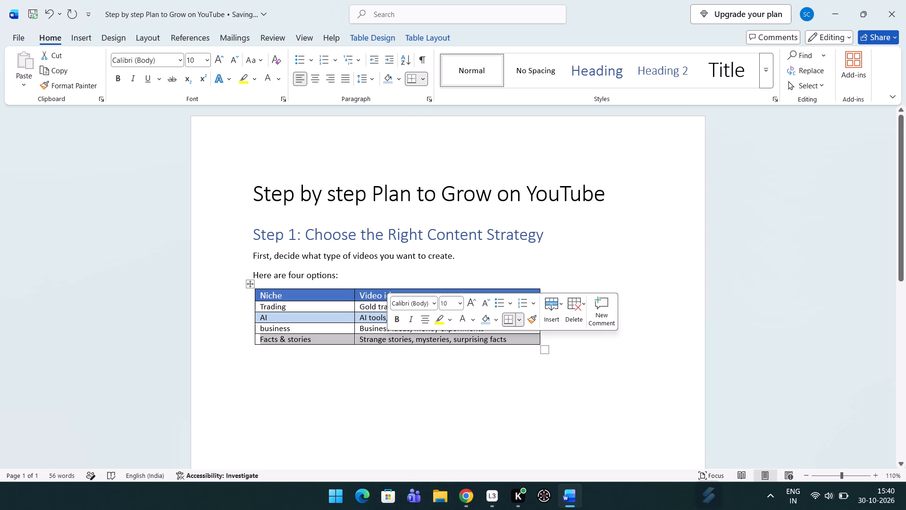
pyautogui.click(488, 322)
pyautogui.click(539, 391)
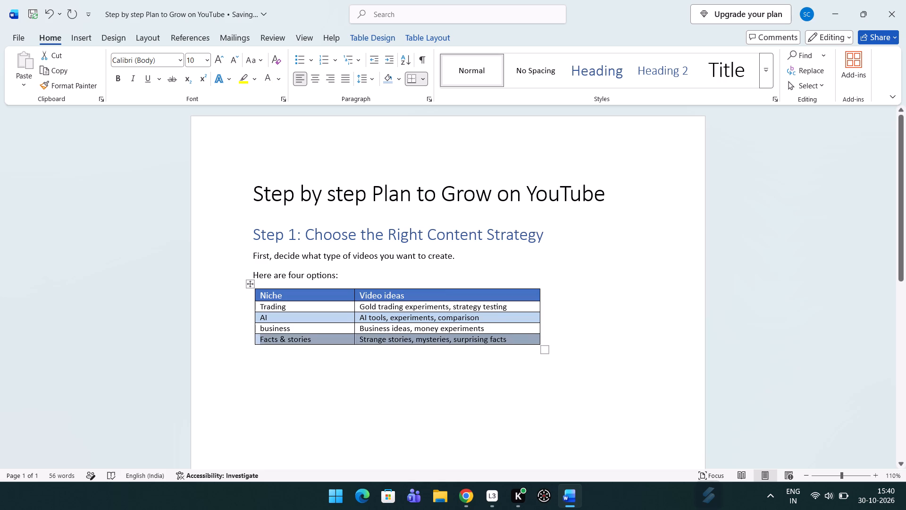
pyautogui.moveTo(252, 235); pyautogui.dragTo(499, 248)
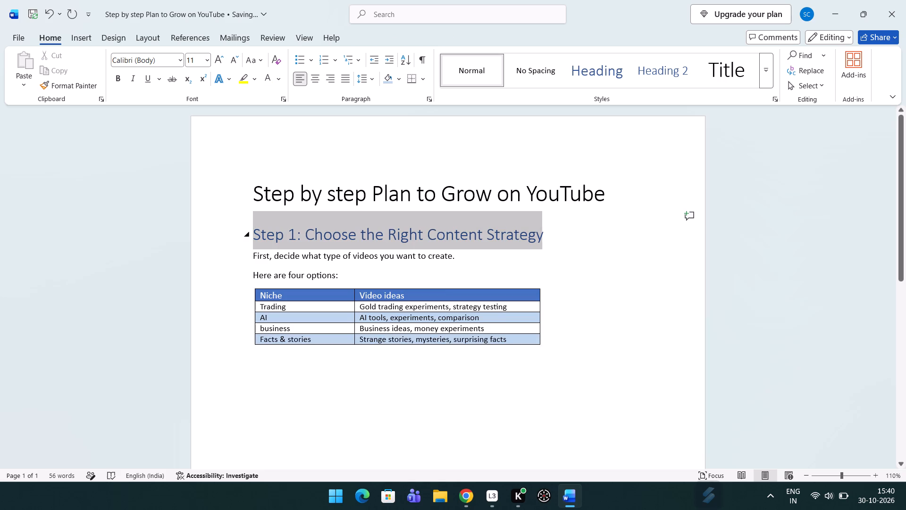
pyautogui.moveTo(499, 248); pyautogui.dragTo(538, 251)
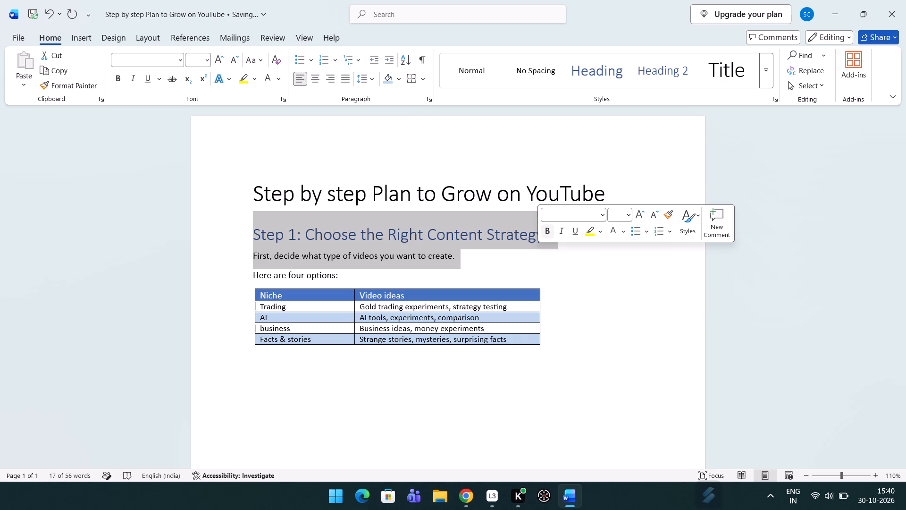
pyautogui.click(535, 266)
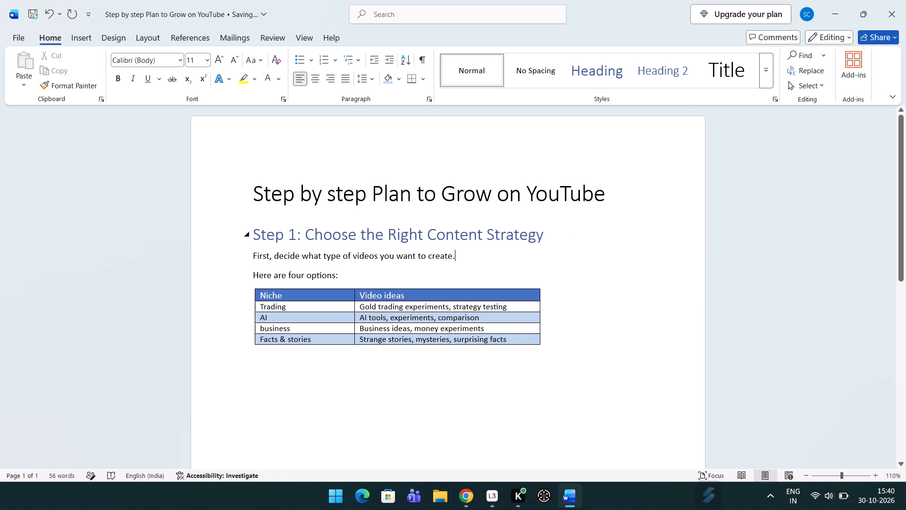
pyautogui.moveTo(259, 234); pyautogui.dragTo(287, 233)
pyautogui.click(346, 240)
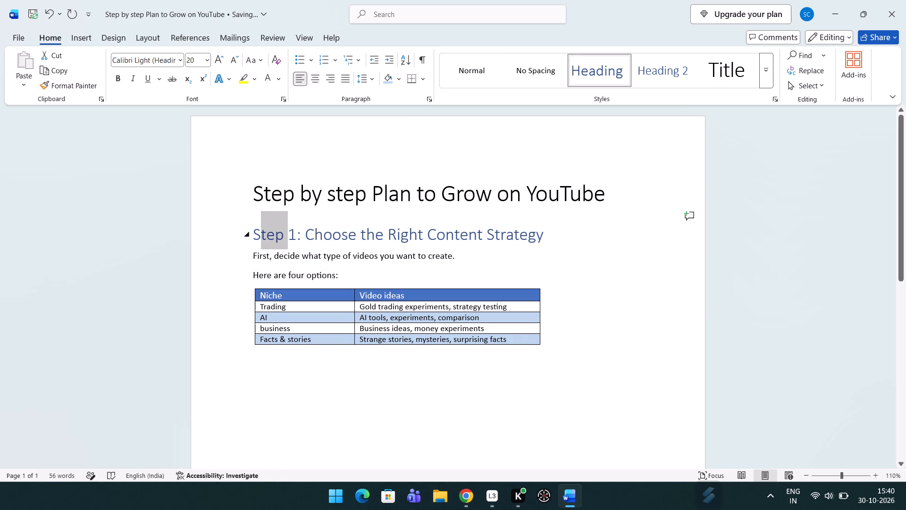
# Make the title "Step by step Plan to Grow on YouTube" bold and highlight it in Gray-25%.
pyautogui.moveTo(250, 189); pyautogui.dragTo(613, 198)
pyautogui.click(625, 176)
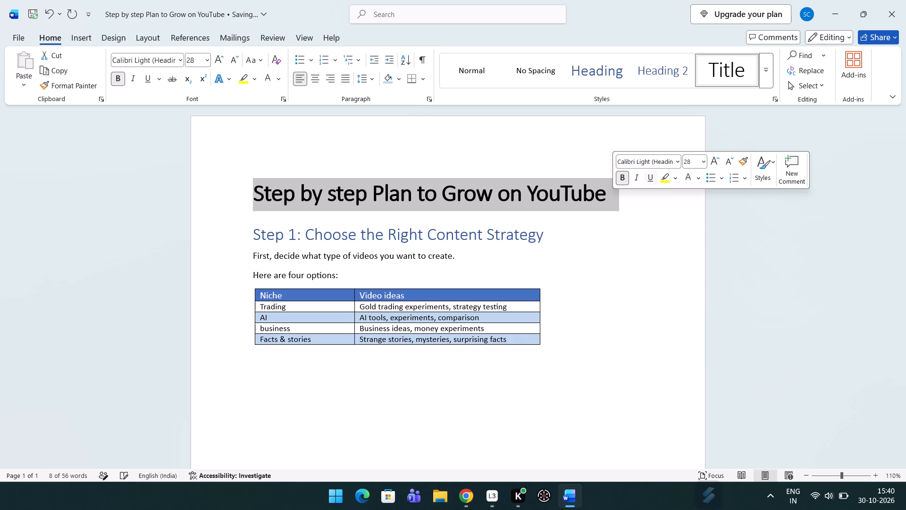
pyautogui.click(677, 182)
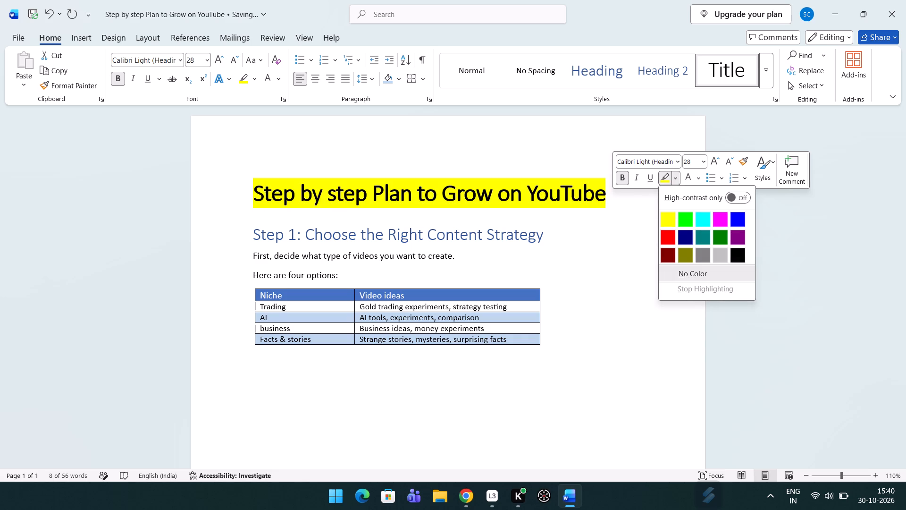
pyautogui.click(721, 254)
pyautogui.click(648, 257)
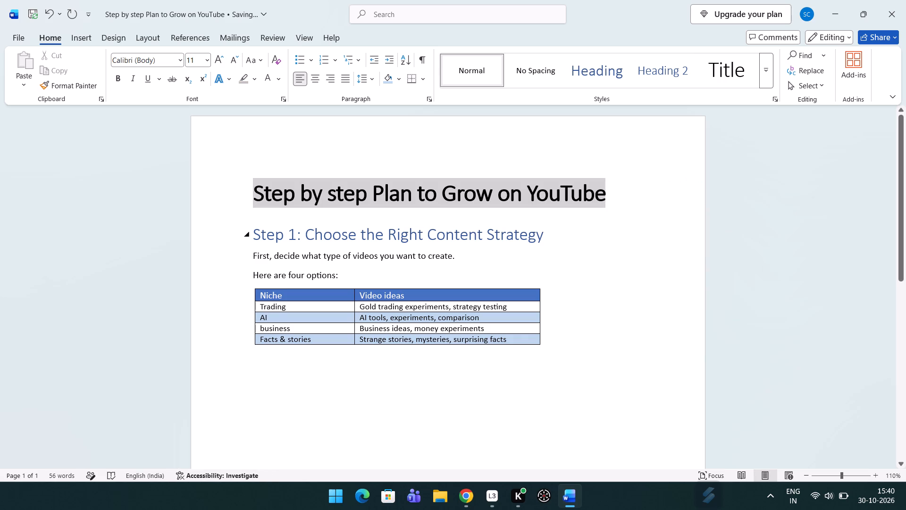
# Underline the heading "Step 1: Choose the Right Content Strategy".
pyautogui.moveTo(254, 231); pyautogui.dragTo(538, 241)
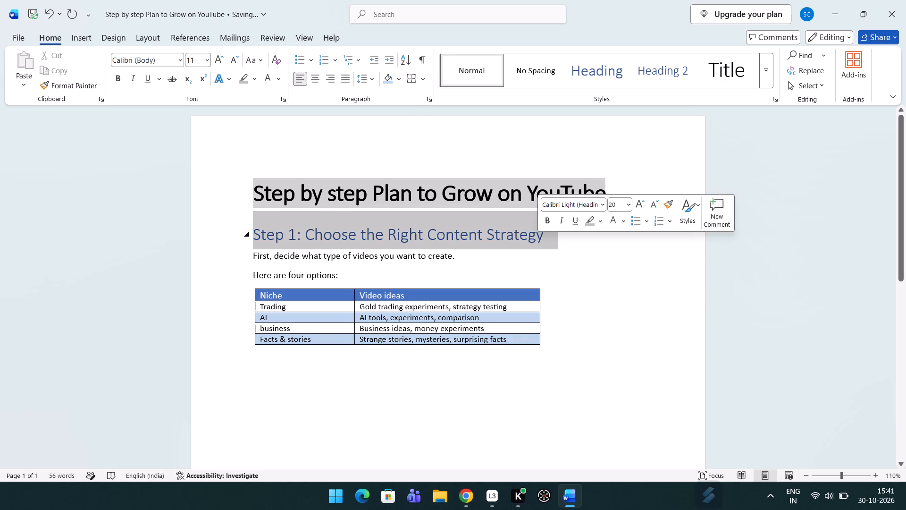
pyautogui.click(574, 221)
pyautogui.click(590, 283)
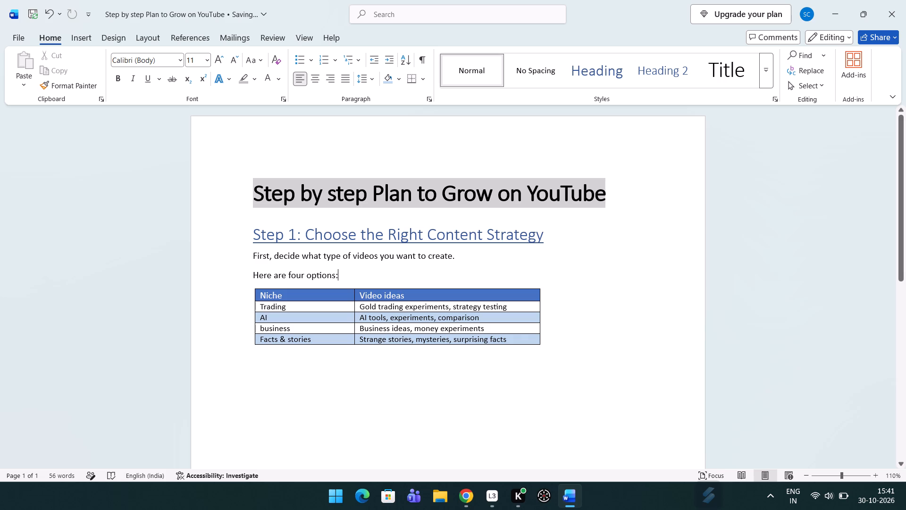
# Add the label "My recommendation:" on a new line below the niche table.
pyautogui.click(557, 343)
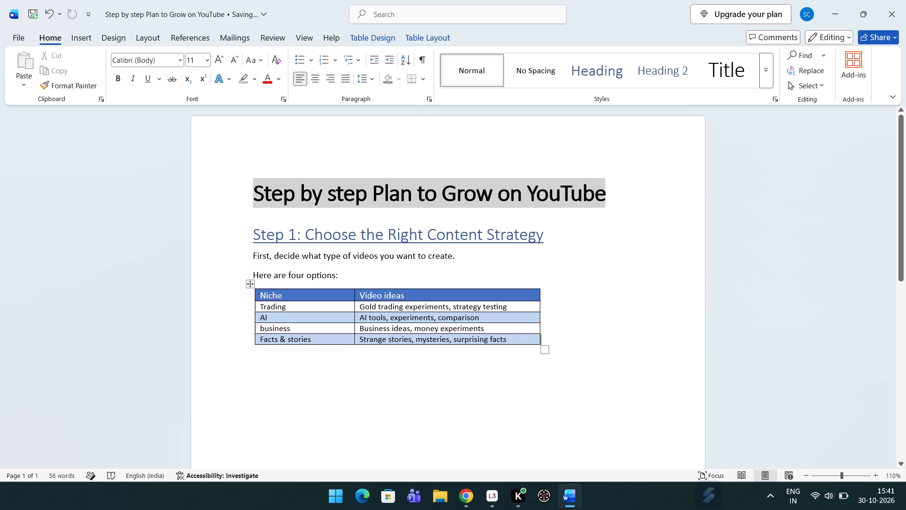
pyautogui.click(262, 358)
pyautogui.press('Return')
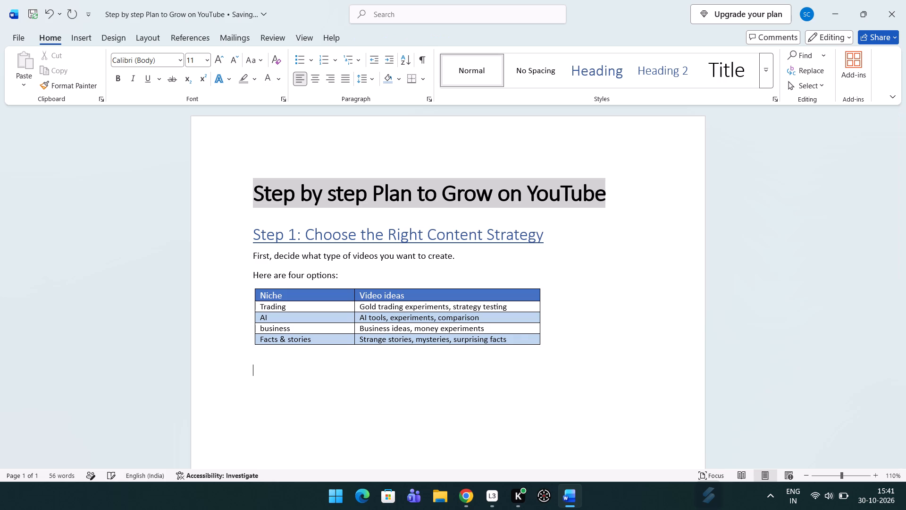
pyautogui.press('m')
pyautogui.write('recom')
pyautogui.write('en')
pyautogui.write('sation')
pyautogui.press('space')
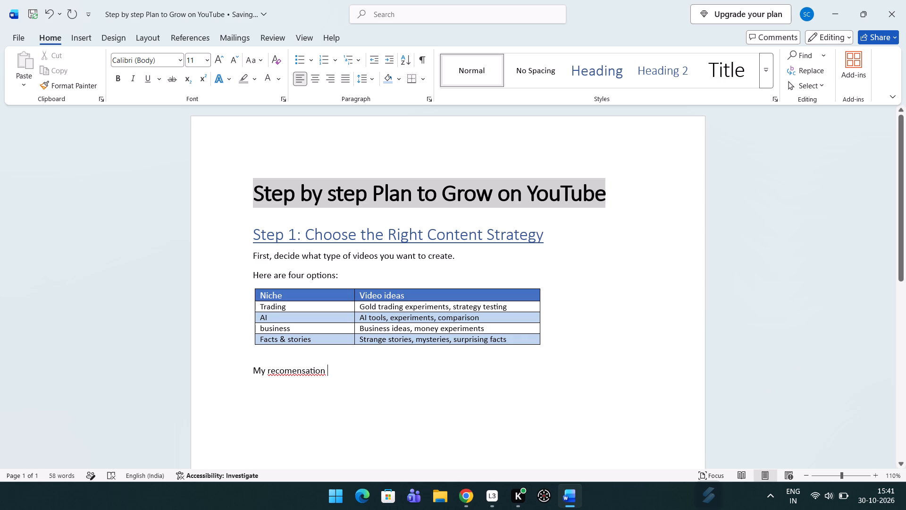
pyautogui.press('BackSpace')
pyautogui.hotkey('shift', ':')
# Make the recommendation label below the table bold.
pyautogui.moveTo(252, 370); pyautogui.dragTo(344, 373)
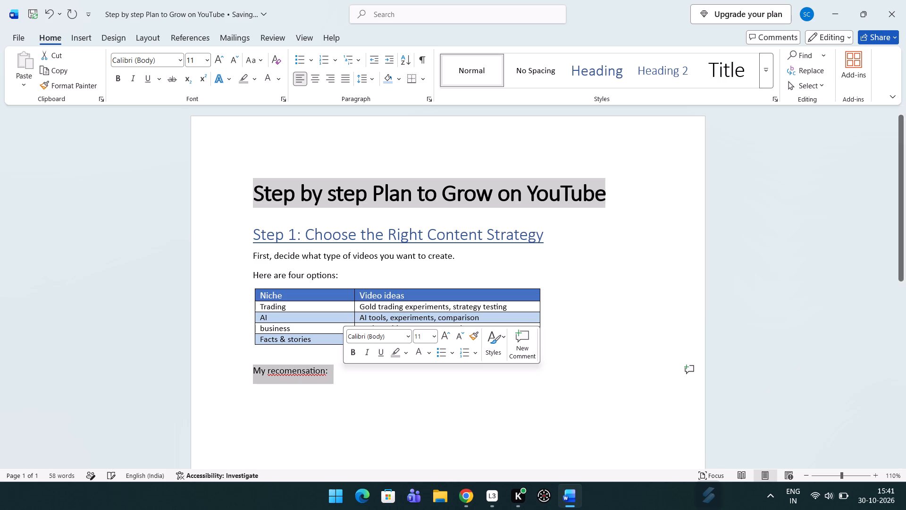
pyautogui.click(352, 349)
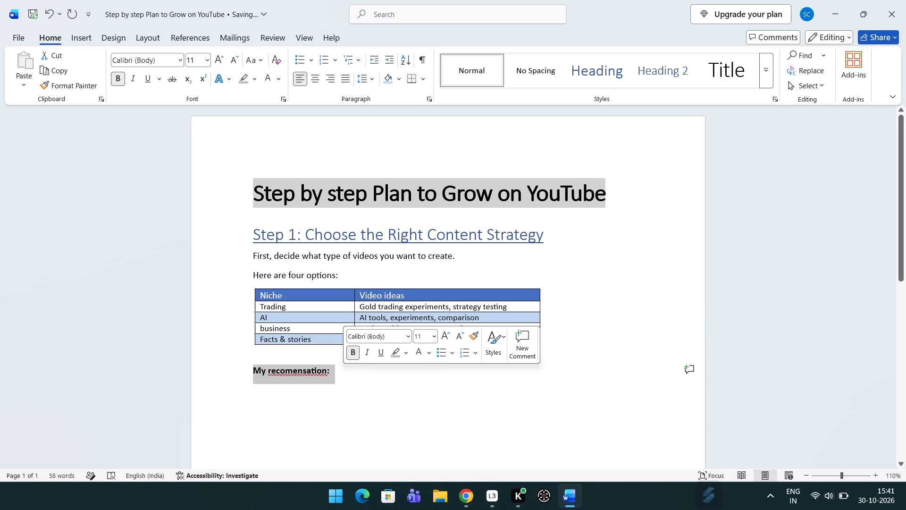
pyautogui.click(301, 399)
# Correct the misspelled word in the bold label to "recommendation" using the suggested spelling.
pyautogui.rightClick(294, 376)
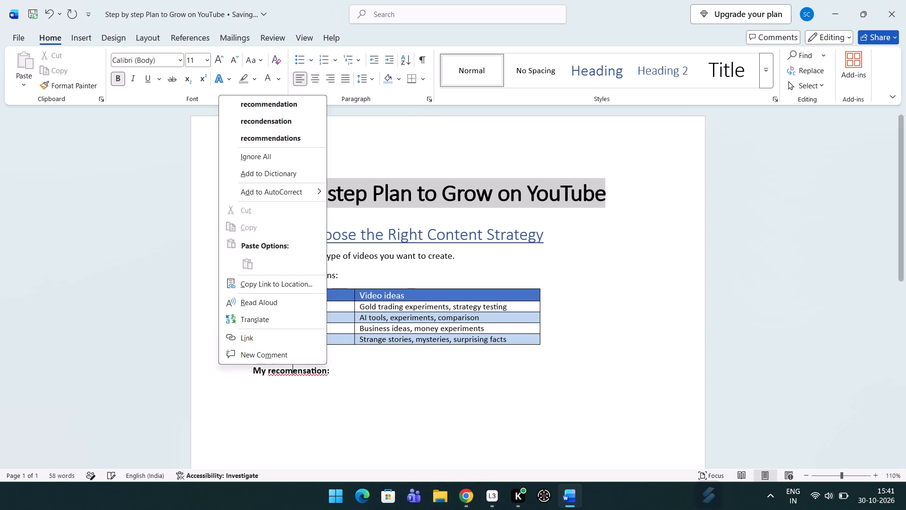
pyautogui.click(284, 105)
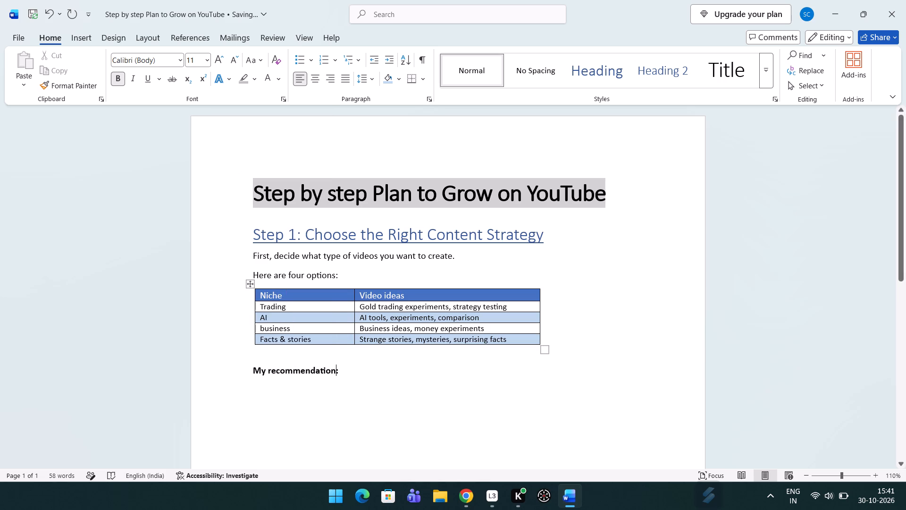
pyautogui.click(347, 375)
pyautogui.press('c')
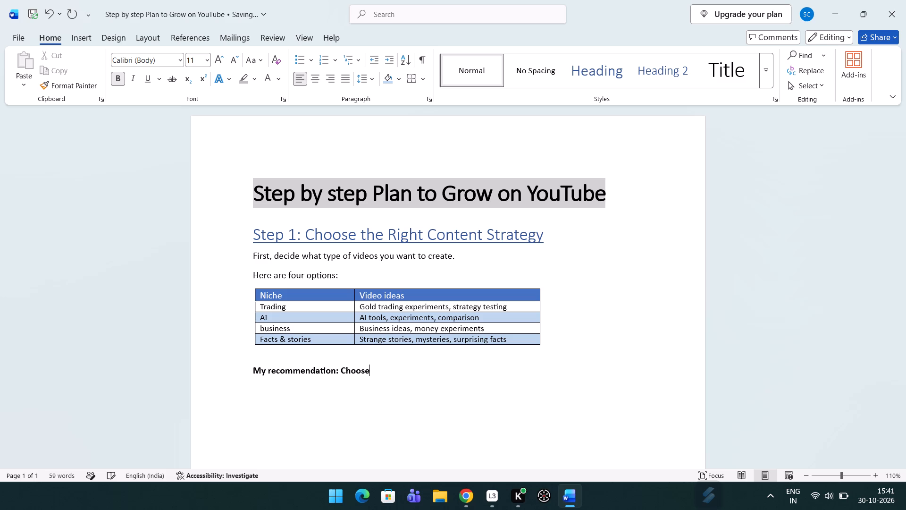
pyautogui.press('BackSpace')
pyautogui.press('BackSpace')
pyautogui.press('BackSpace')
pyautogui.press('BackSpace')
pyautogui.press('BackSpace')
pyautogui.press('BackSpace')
# Write "Choose one niche and stick with it initially." in non-bold text after the "My recommendation:" label.
pyautogui.click(118, 79)
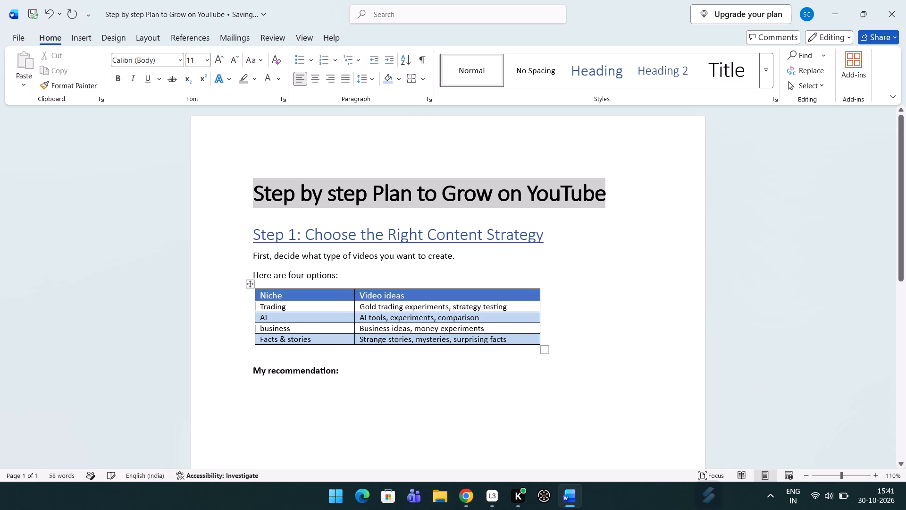
pyautogui.write('hoose')
pyautogui.press('space')
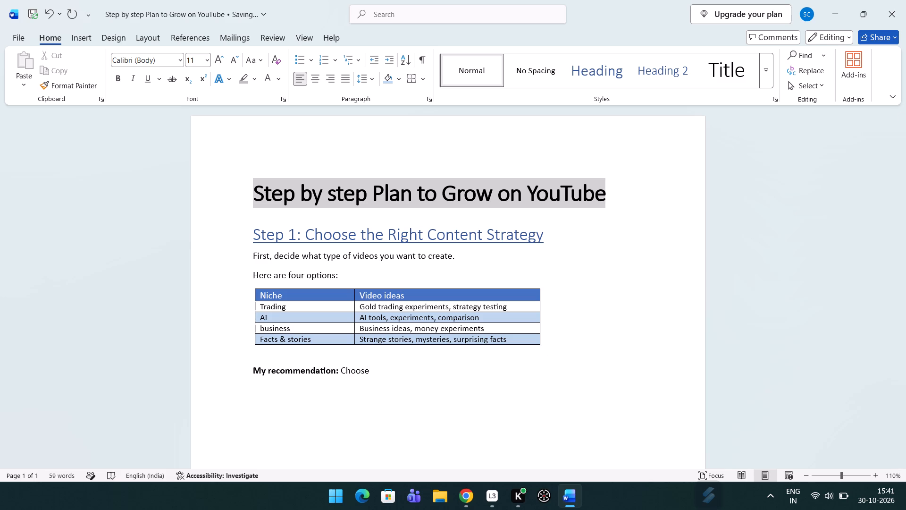
pyautogui.write('one niche')
pyautogui.press('space')
pyautogui.write('and')
pyautogui.press('space')
pyautogui.write('stick')
pyautogui.press('space')
pyautogui.write('with')
pyautogui.press('space')
pyautogui.write('it i')
pyautogui.write('nitially')
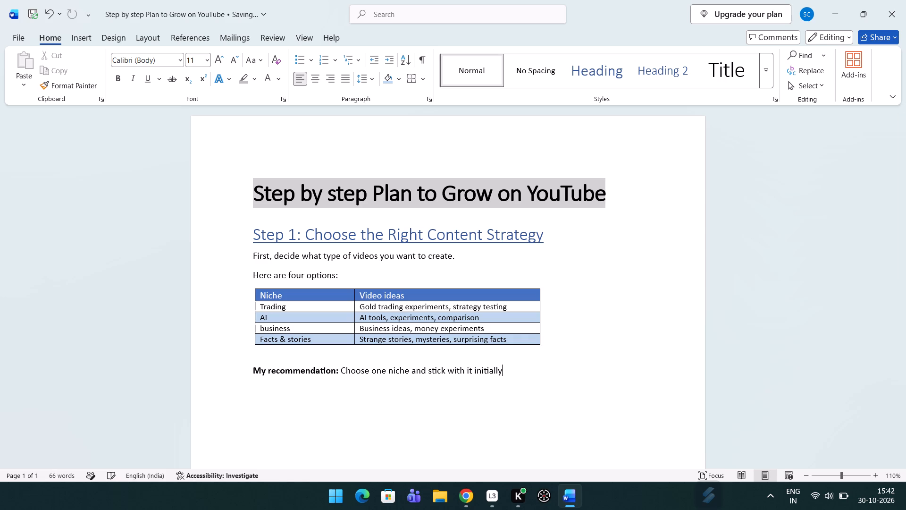
pyautogui.press('.')
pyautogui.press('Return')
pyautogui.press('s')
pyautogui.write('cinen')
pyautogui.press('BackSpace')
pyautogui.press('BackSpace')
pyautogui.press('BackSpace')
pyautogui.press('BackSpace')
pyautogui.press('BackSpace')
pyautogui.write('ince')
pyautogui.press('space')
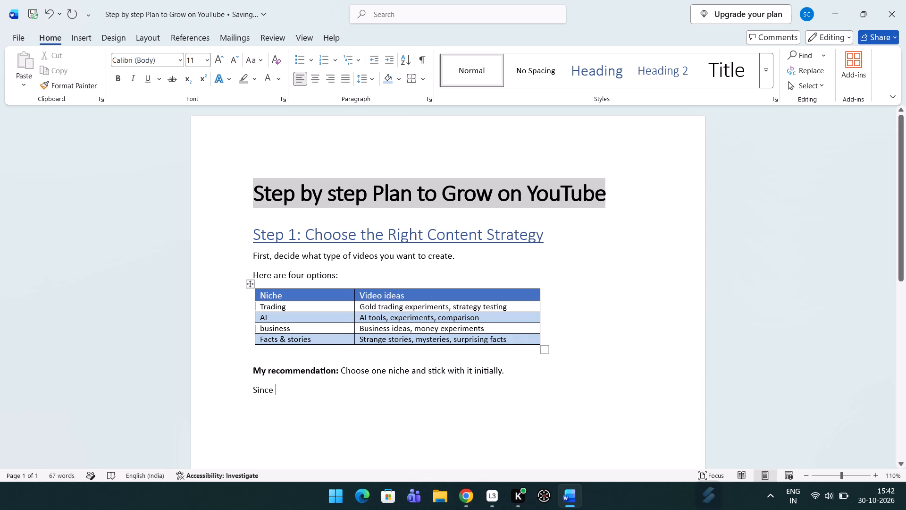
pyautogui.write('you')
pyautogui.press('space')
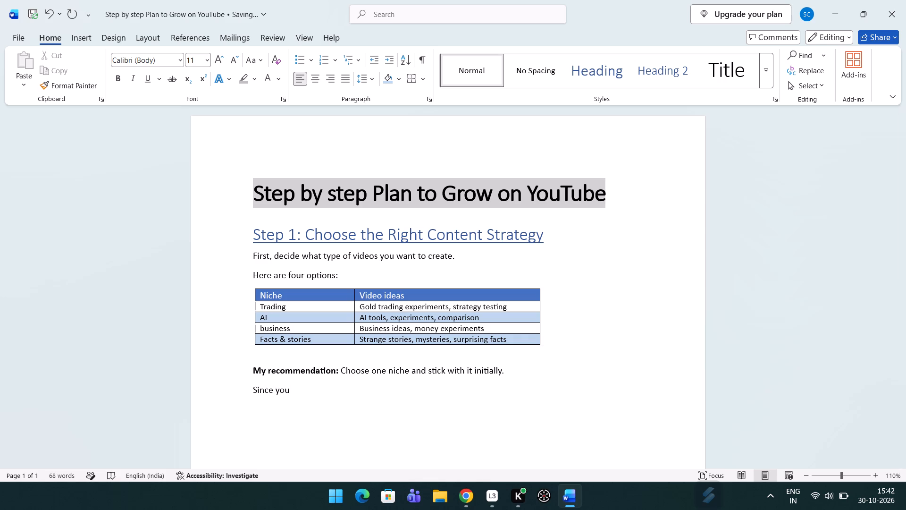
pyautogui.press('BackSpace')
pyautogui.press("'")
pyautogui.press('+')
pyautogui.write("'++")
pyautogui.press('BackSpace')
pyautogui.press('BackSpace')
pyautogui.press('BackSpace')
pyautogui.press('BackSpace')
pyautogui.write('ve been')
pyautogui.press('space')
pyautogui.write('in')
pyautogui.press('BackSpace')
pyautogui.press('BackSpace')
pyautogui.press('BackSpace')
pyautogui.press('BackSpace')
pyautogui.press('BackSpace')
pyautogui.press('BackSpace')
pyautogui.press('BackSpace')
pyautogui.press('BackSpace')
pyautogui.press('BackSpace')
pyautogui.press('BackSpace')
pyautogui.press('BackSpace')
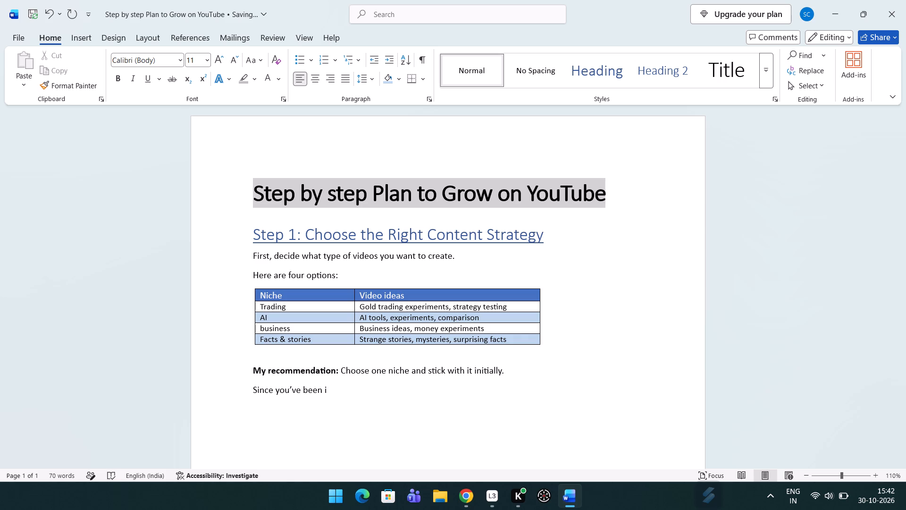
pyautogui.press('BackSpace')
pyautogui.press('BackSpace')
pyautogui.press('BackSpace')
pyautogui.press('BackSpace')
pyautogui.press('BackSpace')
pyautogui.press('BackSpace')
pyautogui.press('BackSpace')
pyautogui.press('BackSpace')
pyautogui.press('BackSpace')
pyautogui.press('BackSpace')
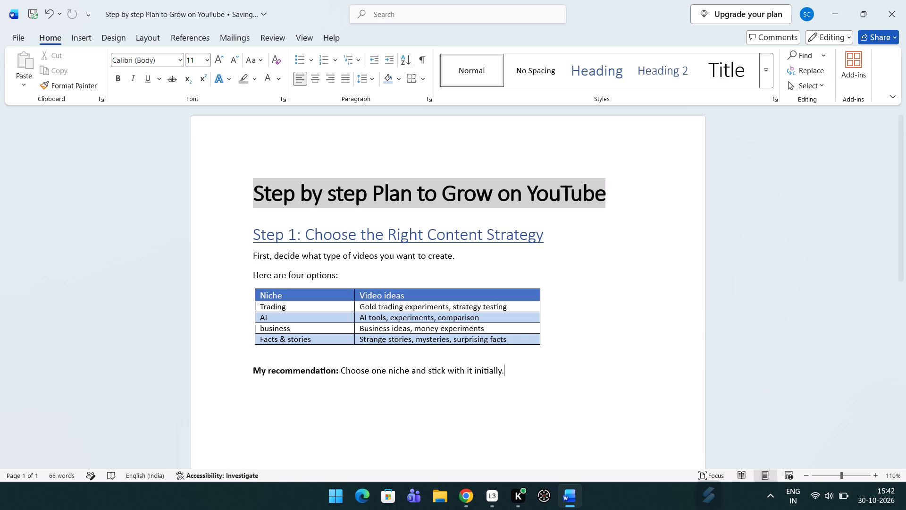
# Start a new paragraph below the recommendation and apply the same heading style as the Step 1 heading.
pyautogui.click(520, 376)
pyautogui.press('Return')
pyautogui.click(590, 71)
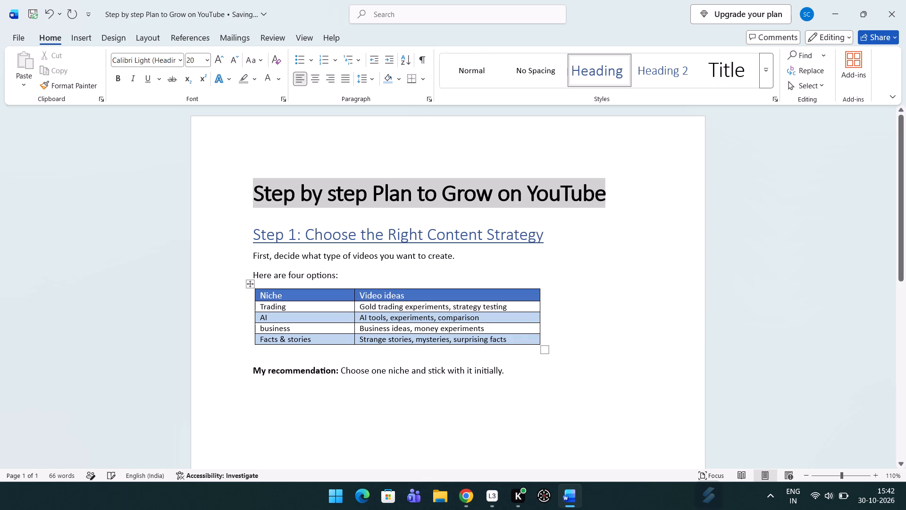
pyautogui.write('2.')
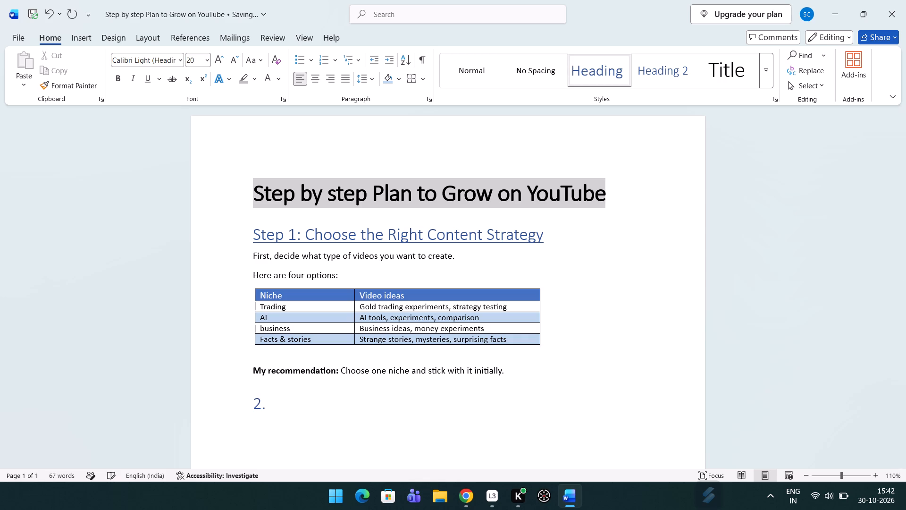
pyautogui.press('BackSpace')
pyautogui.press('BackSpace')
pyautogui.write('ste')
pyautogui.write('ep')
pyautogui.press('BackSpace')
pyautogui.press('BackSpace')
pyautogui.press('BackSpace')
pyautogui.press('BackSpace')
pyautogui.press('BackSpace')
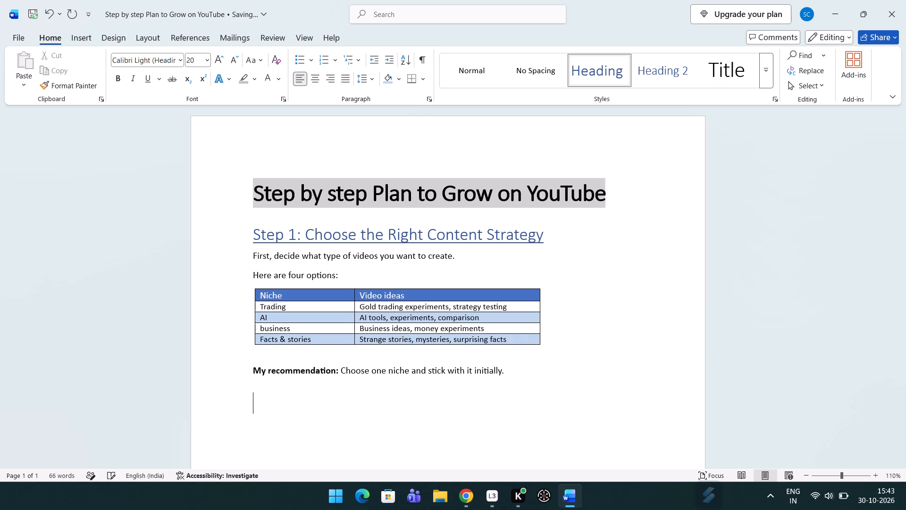
# Write the heading "Step 2: Use the shorts strategy" and start a body paragraph below it.
pyautogui.write('step')
pyautogui.press('space')
pyautogui.press('BackSpace')
pyautogui.press('space')
pyautogui.write('2')
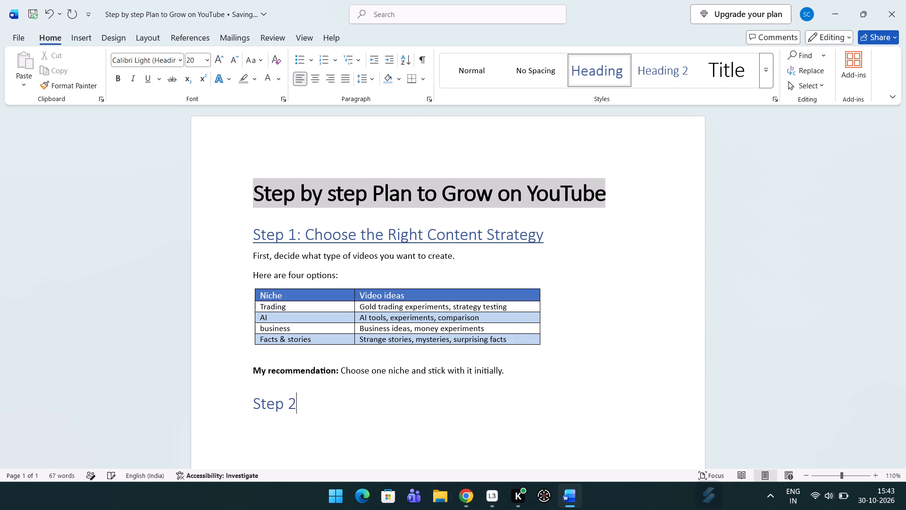
pyautogui.write(':')
pyautogui.press('space')
pyautogui.write('se')
pyautogui.press('space')
pyautogui.write('the s')
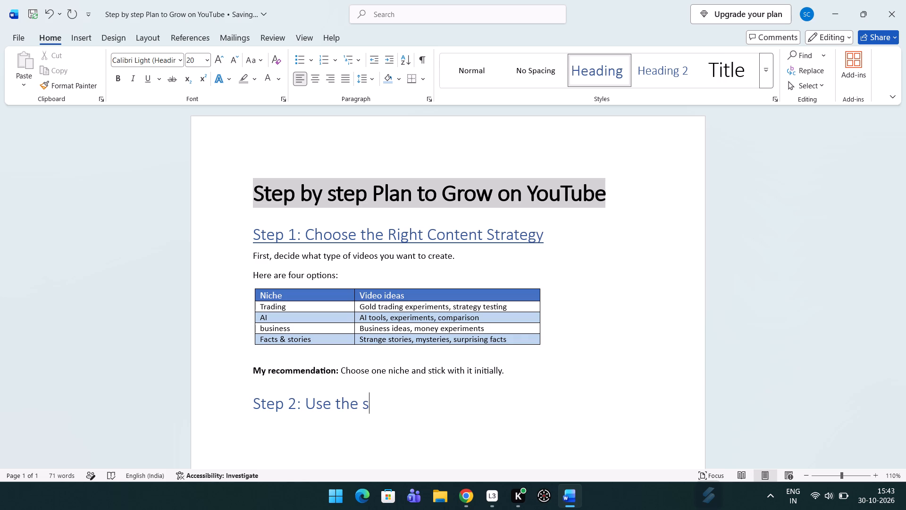
pyautogui.write('horts')
pyautogui.press('space')
pyautogui.write('st')
pyautogui.write('re')
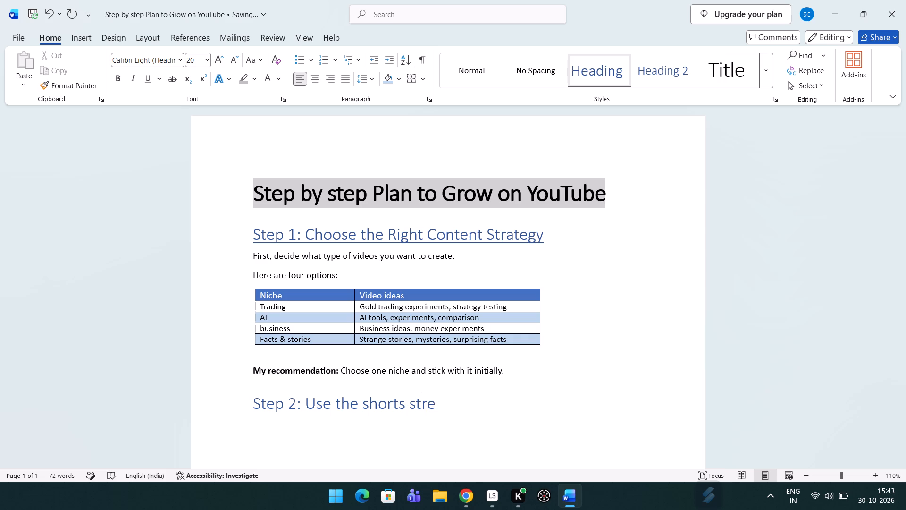
pyautogui.press('BackSpace')
pyautogui.press('BackSpace')
pyautogui.write('ra')
pyautogui.write('tegy')
pyautogui.press('space')
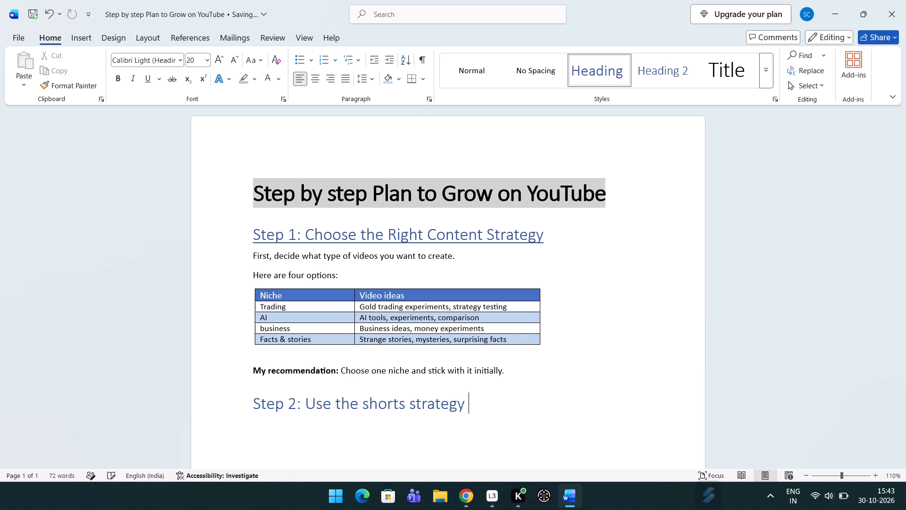
pyautogui.press('Return')
# Begin the body text under the Step 2 heading with "If, you're starting from zero,".
pyautogui.scroll(-1, 290, 362)
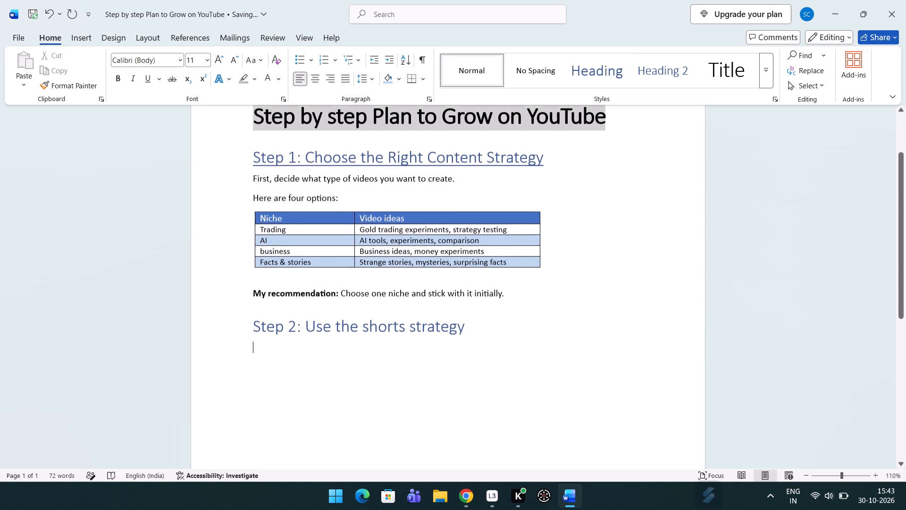
pyautogui.scroll(-1, 290, 362)
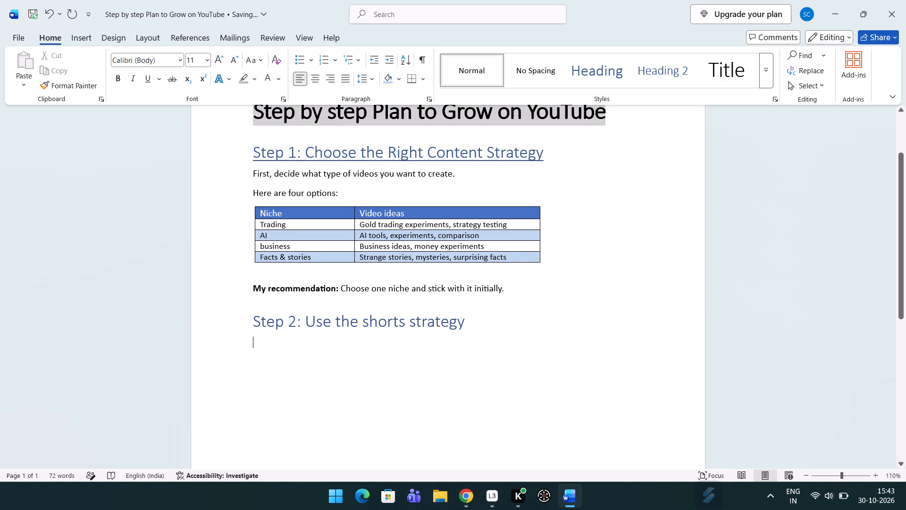
pyautogui.press('i')
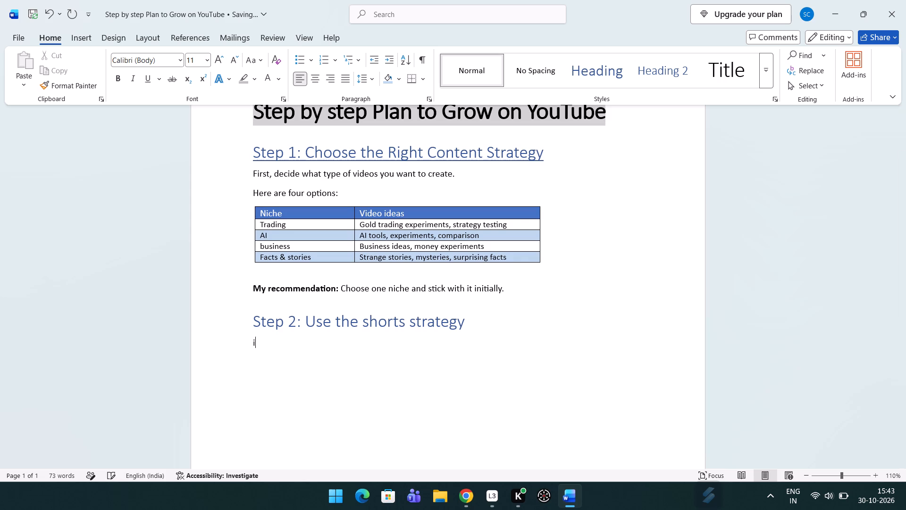
pyautogui.press('BackSpace')
pyautogui.press('f')
pyautogui.write(',')
pyautogui.press('space')
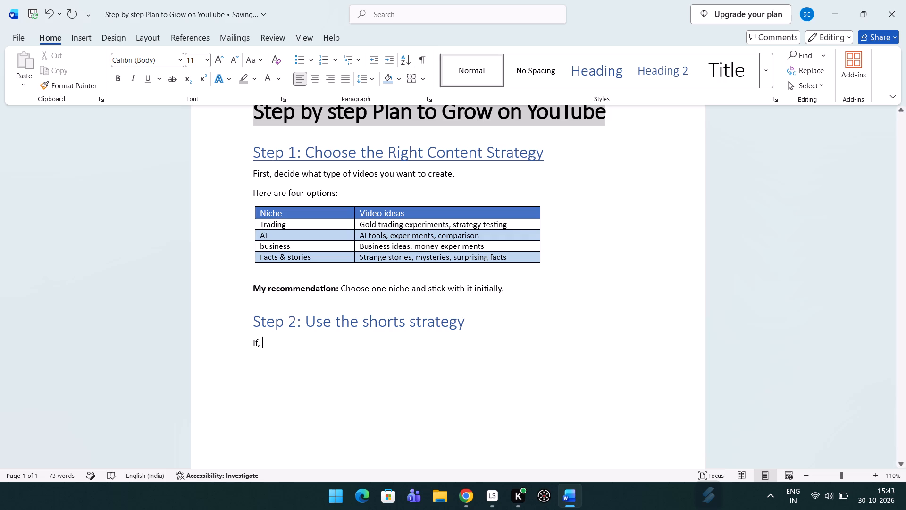
pyautogui.write('you')
pyautogui.write("'re a")
pyautogui.press('BackSpace')
pyautogui.write('startu')
pyautogui.press('BackSpace')
pyautogui.write('in')
pyautogui.press('g')
pyautogui.press('space')
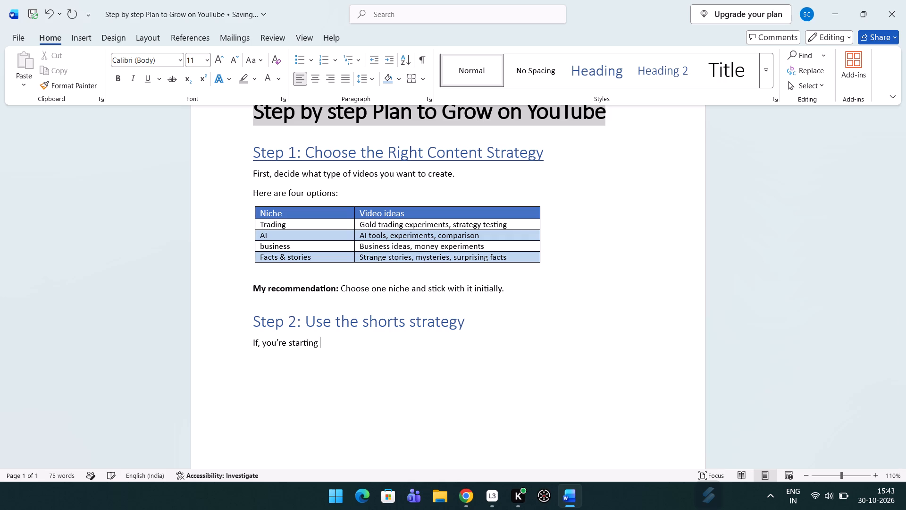
pyautogui.write('from')
pyautogui.press('space')
pyautogui.write('zr')
pyautogui.press('BackSpace')
pyautogui.write('ero')
pyautogui.press('space')
pyautogui.press('BackSpace')
pyautogui.press(',')
pyautogui.write('yo')
pyautogui.press('BackSpace')
pyautogui.press('BackSpace')
pyautogui.press('space')
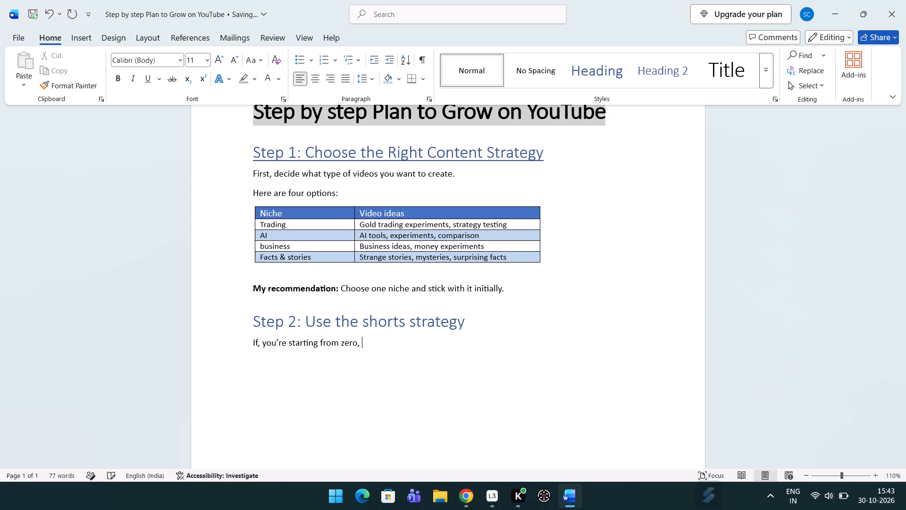
# Continue the sentence with "YouTube shorts", using the suggested spelling for "YouTube".
pyautogui.write('you')
pyautogui.write('tube shorts')
pyautogui.press('space')
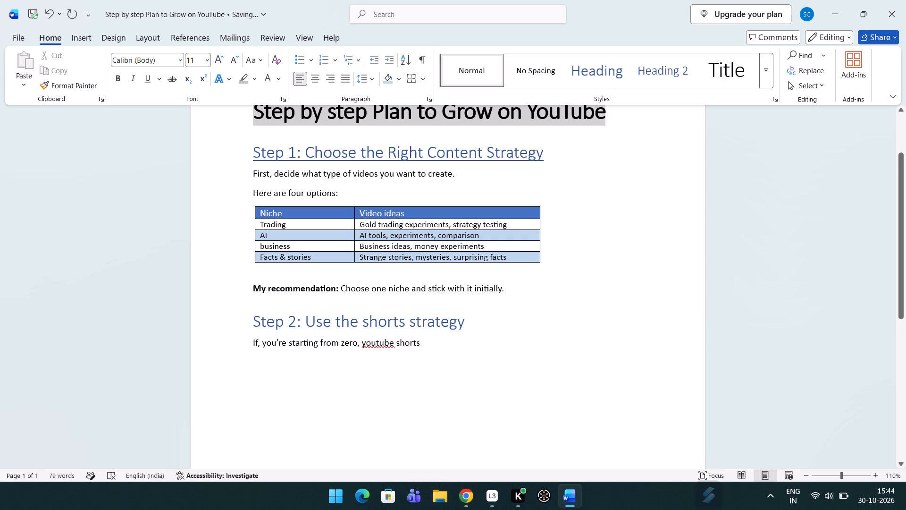
pyautogui.rightClick(372, 346)
pyautogui.click(348, 95)
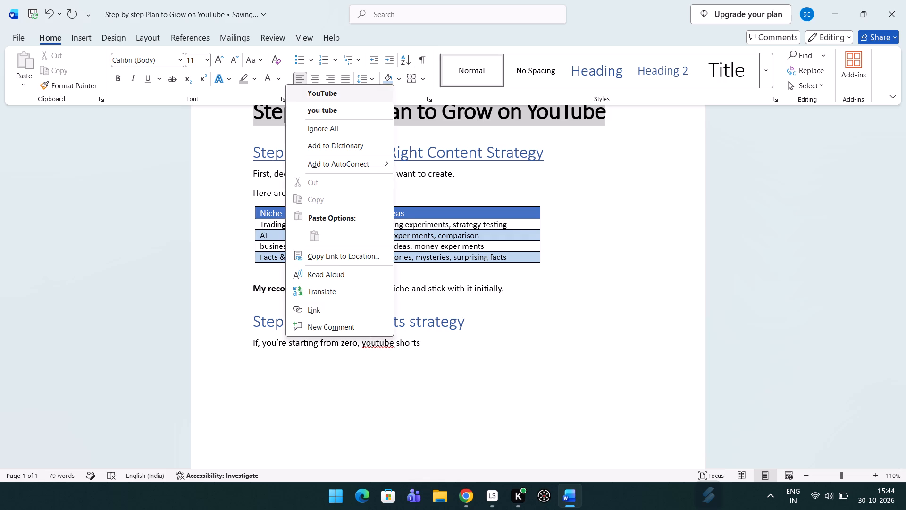
# Continue the Step 2 sentence after "YouTube shorts" with "are one to experiment with".
pyautogui.click(437, 349)
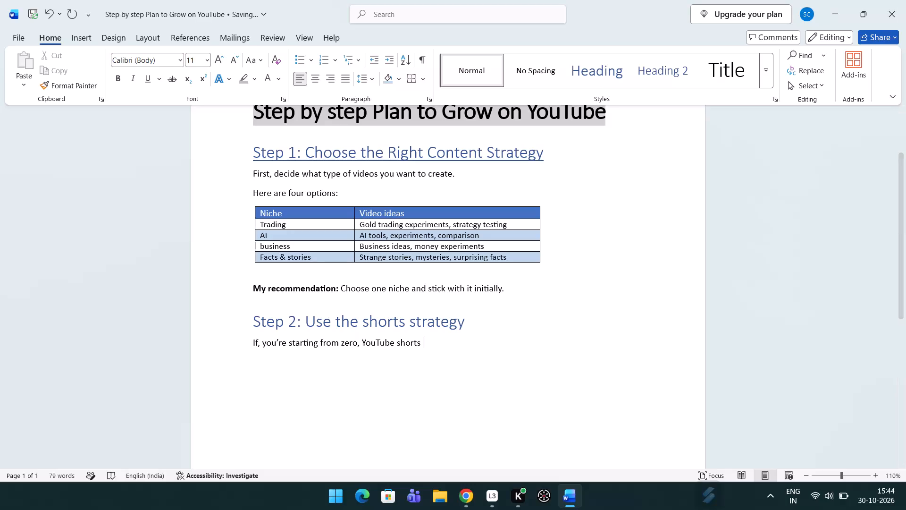
pyautogui.write('are one to w')
pyautogui.press('BackSpace')
pyautogui.press('e')
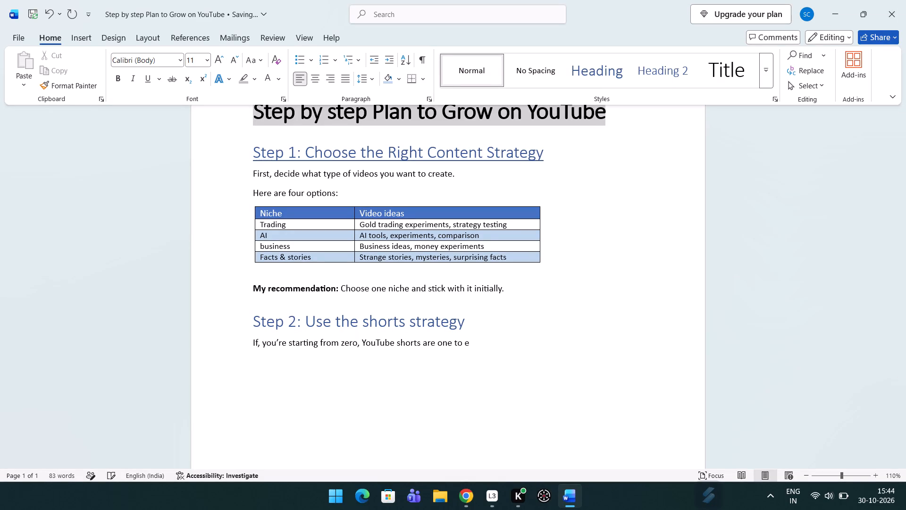
pyautogui.write('xper')
pyautogui.write('iment wwith')
pyautogui.press('space')
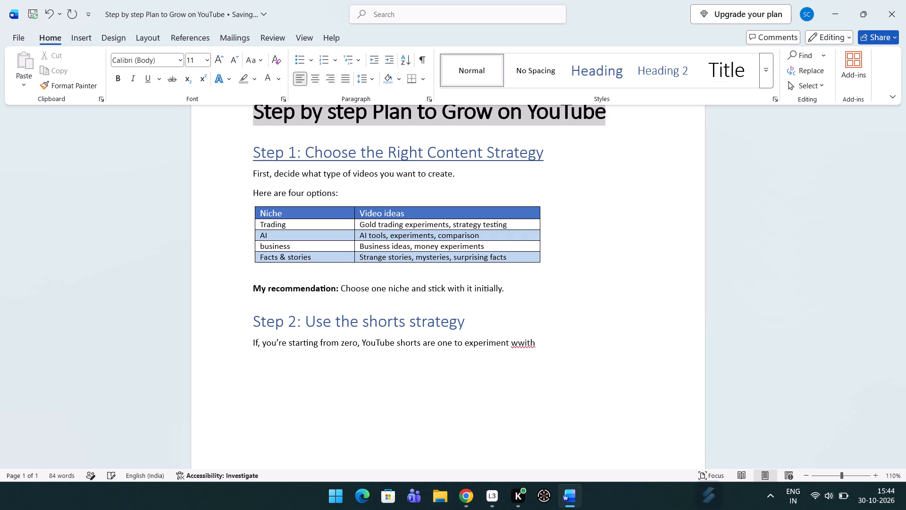
pyautogui.press('BackSpace')
pyautogui.press('BackSpace')
pyautogui.press('BackSpace')
pyautogui.press('BackSpace')
pyautogui.press('BackSpace')
pyautogui.write('ith ir')
pyautogui.press('BackSpace')
pyautogui.write('t')
pyautogui.press('space')
pyautogui.press('BackSpace')
pyautogui.press('BackSpace')
pyautogui.press('BackSpace')
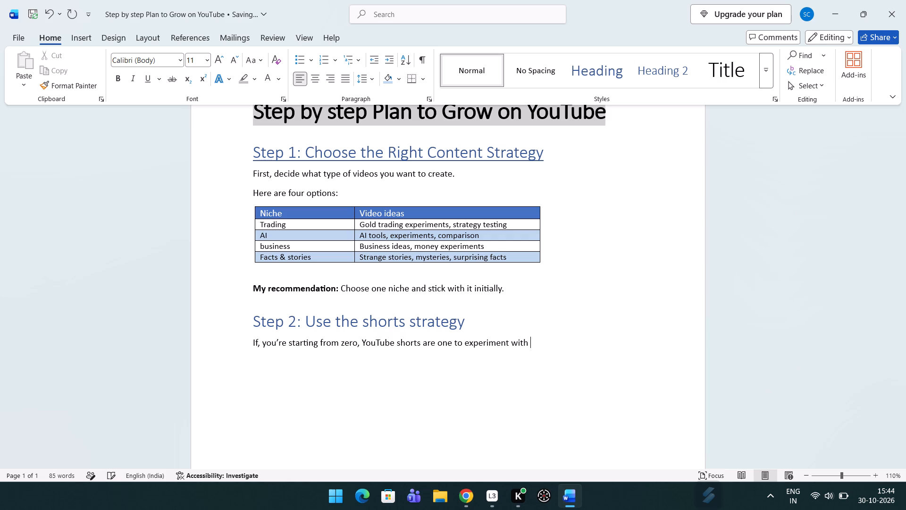
# End the line with "different ideas" after "experiment with".
pyautogui.write('differrr')
pyautogui.press('BackSpace')
pyautogui.write('ent')
pyautogui.press('BackSpace')
pyautogui.press('BackSpace')
pyautogui.press('BackSpace')
pyautogui.press('BackSpace')
pyautogui.write('ent')
pyautogui.press('space')
pyautogui.write('ideas')
# Add the text "And reach new viewers." on a new line below the Step 2 sentence.
pyautogui.press('Return')
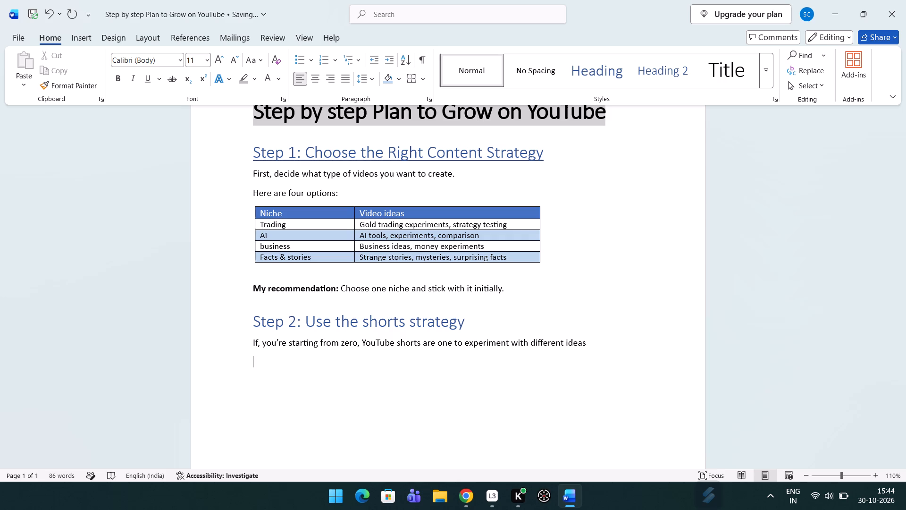
pyautogui.write('and reach')
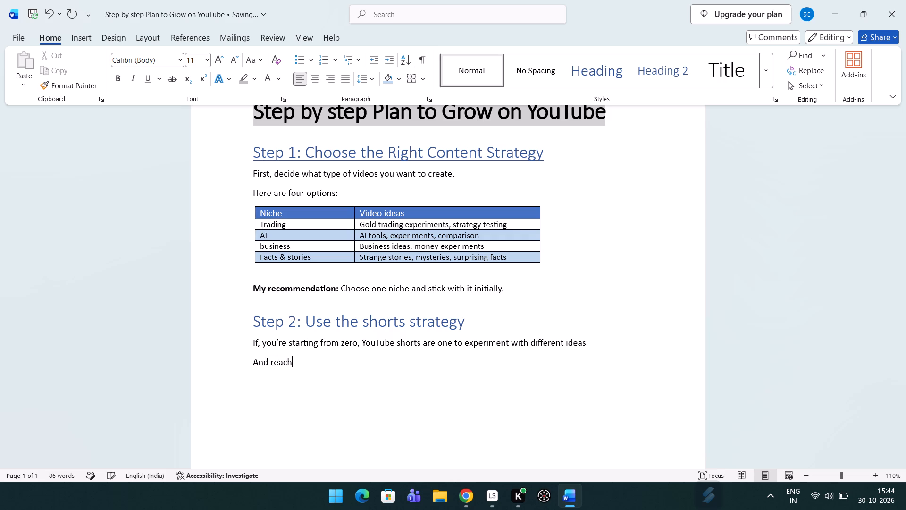
pyautogui.write('ne')
pyautogui.press('BackSpace')
pyautogui.press('BackSpace')
pyautogui.press('space')
pyautogui.press('n')
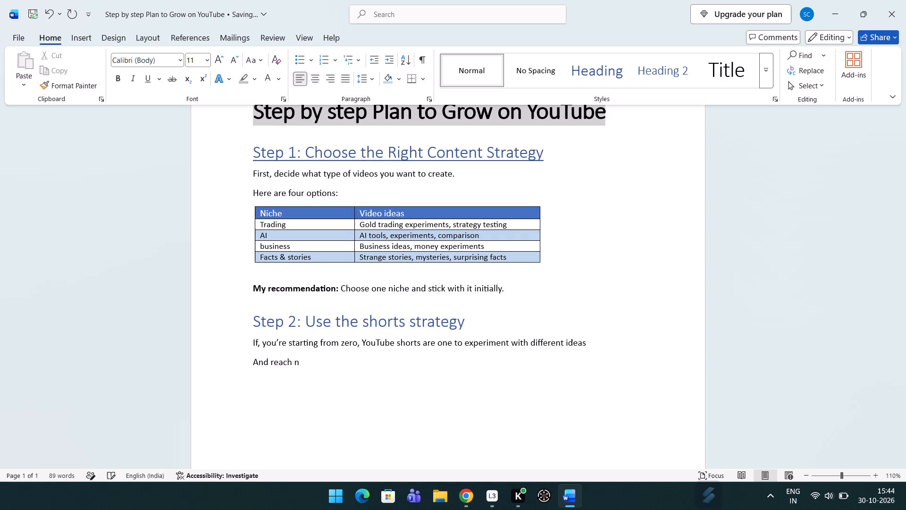
pyautogui.write('ew')
pyautogui.press('space')
pyautogui.write('view')
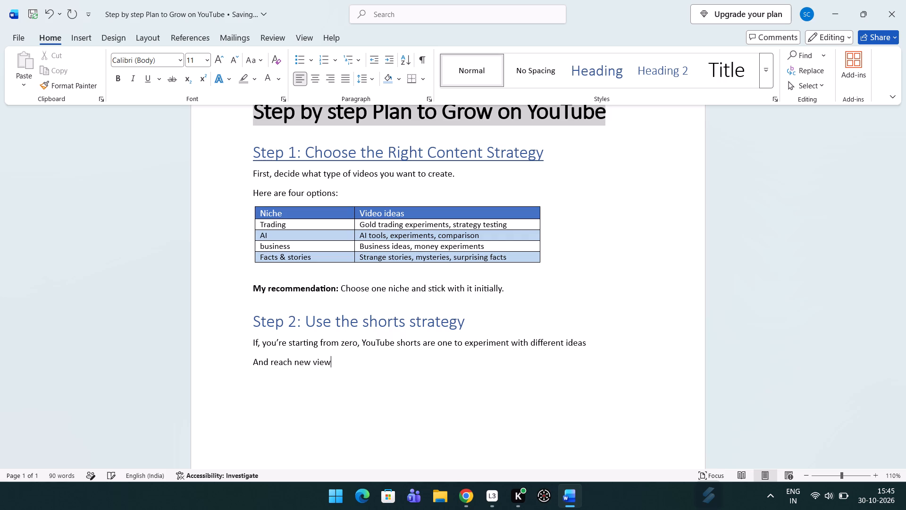
pyautogui.write('ers')
pyautogui.press('space')
pyautogui.press('BackSpace')
pyautogui.press('.')
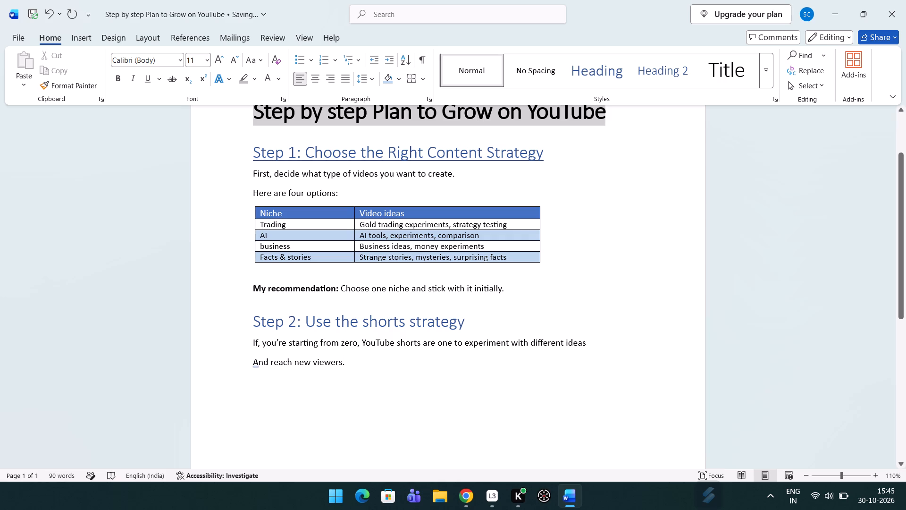
# Join the new line onto the sentence above so it reads "different ideas and reach new viewers.", with a lowercase "and".
pyautogui.click(249, 364)
pyautogui.press('BackSpace')
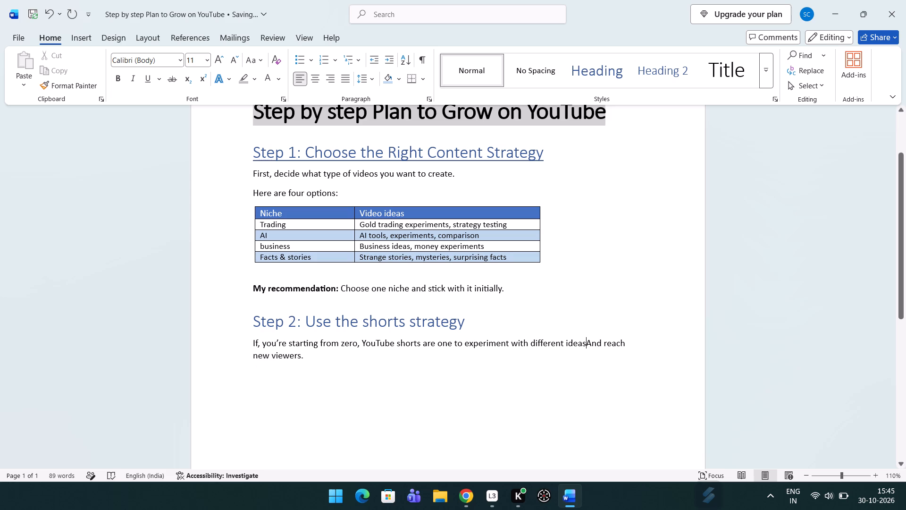
pyautogui.click(592, 344)
pyautogui.press('BackSpace')
pyautogui.press('a')
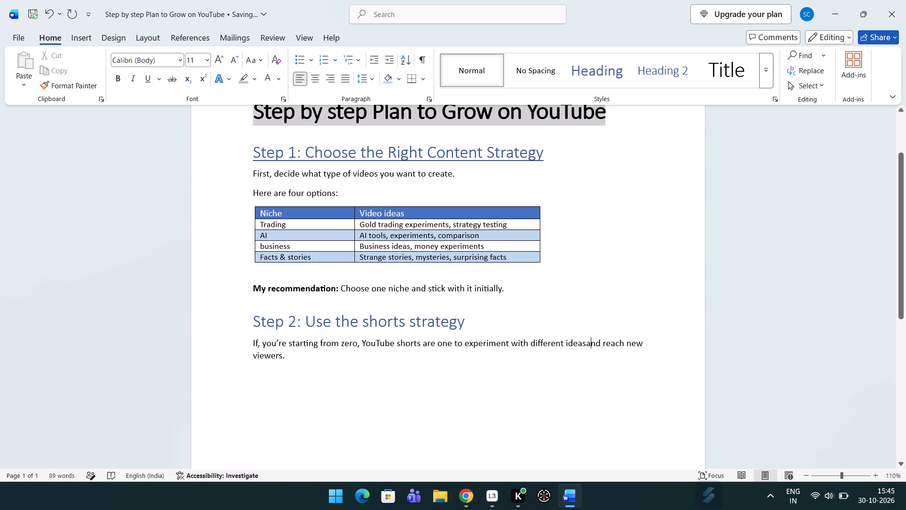
pyautogui.click(585, 345)
pyautogui.press('space')
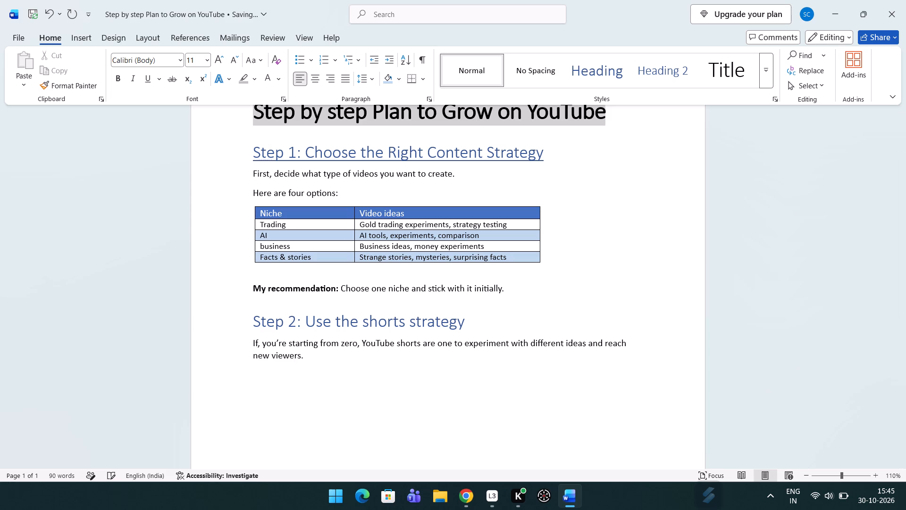
# Add a new paragraph reading "Start with this schedule:" below the Step 2 sentence.
pyautogui.click(321, 354)
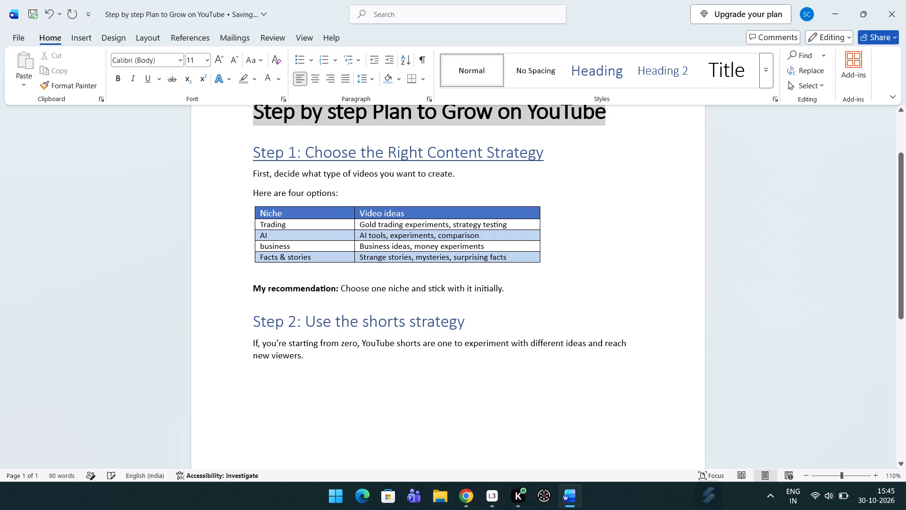
pyautogui.press('Return')
pyautogui.press('s')
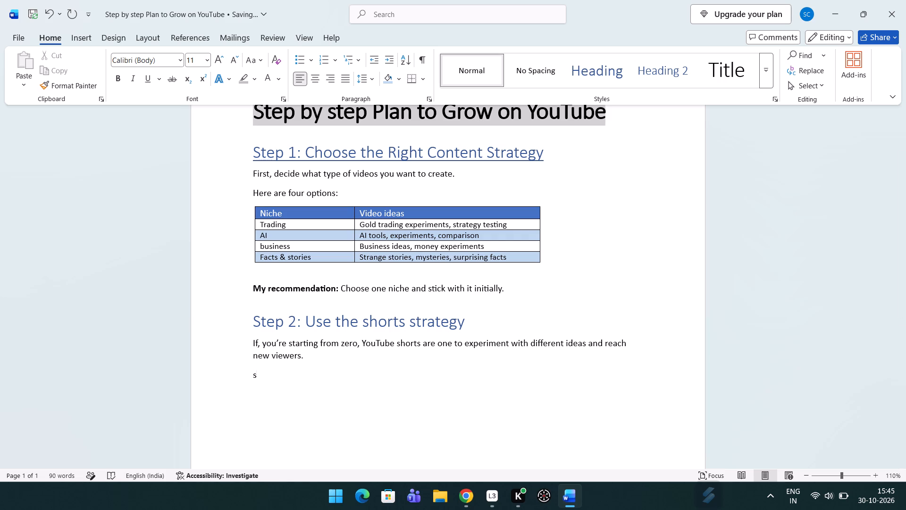
pyautogui.write('tatr')
pyautogui.press('BackSpace')
pyautogui.press('BackSpace')
pyautogui.press('BackSpace')
pyautogui.write('art')
pyautogui.press('space')
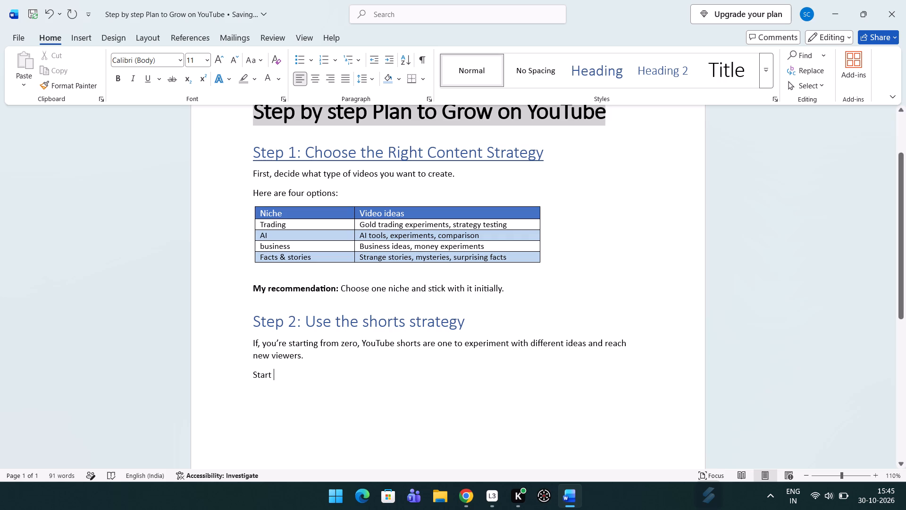
pyautogui.write('with')
pyautogui.press('space')
pyautogui.write('this')
pyautogui.press('space')
pyautogui.write('sche')
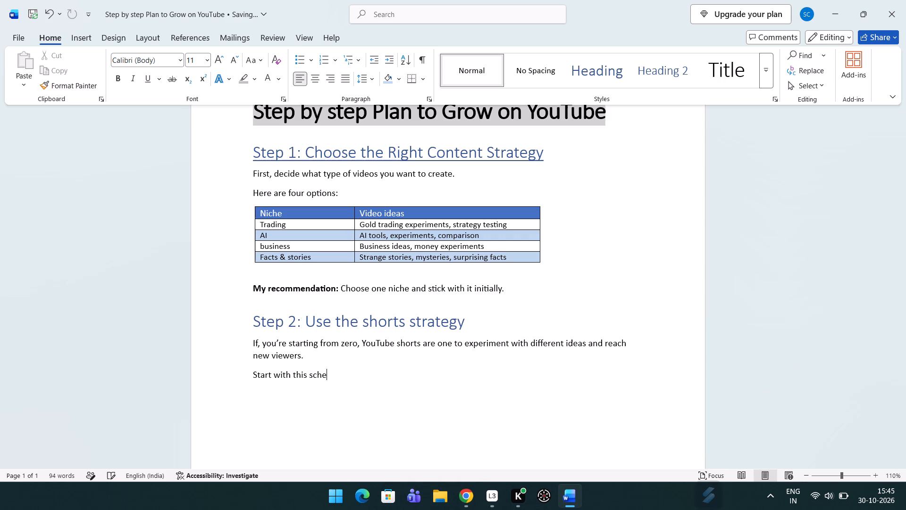
pyautogui.write('di')
pyautogui.press('BackSpace')
pyautogui.write('ule')
pyautogui.press('space')
pyautogui.press('BackSpace')
pyautogui.write(':')
pyautogui.press('space')
# Create a one-row, two-column table below "Start with this schedule:", with the second column slightly wider than the first.
pyautogui.press('Return')
pyautogui.write('+-')
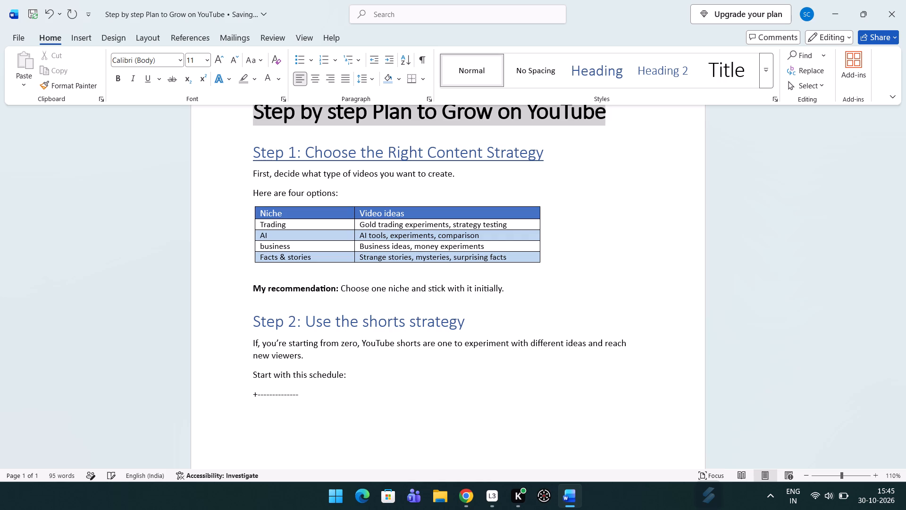
pyautogui.press('+')
pyautogui.press('BackSpace')
pyautogui.press('-')
pyautogui.press('-')
pyautogui.press('-')
pyautogui.press('-')
pyautogui.press('-')
pyautogui.press('-')
pyautogui.press('-')
pyautogui.press('-')
pyautogui.press('-')
pyautogui.press('-')
pyautogui.press('-')
pyautogui.press('-')
pyautogui.press('-')
pyautogui.press('-')
pyautogui.press('-')
pyautogui.write('+-')
pyautogui.press('+')
pyautogui.press('BackSpace')
pyautogui.press('BackSpace')
pyautogui.press('BackSpace')
pyautogui.press('BackSpace')
pyautogui.press('BackSpace')
pyautogui.press('BackSpace')
pyautogui.press('BackSpace')
pyautogui.press('-')
pyautogui.press('BackSpace')
pyautogui.press('BackSpace')
pyautogui.press('+')
pyautogui.press('Return')
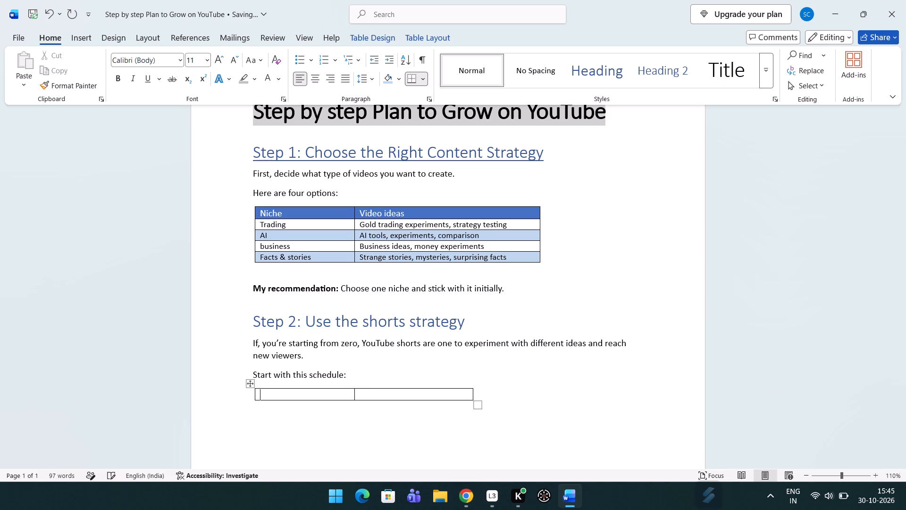
# Add four empty rows below the first row of the schedule table, making five rows.
pyautogui.click(247, 399)
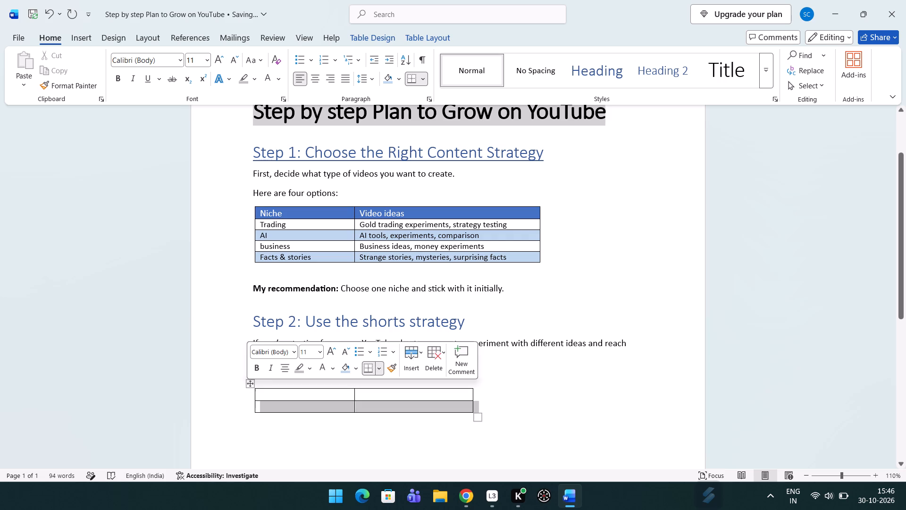
pyautogui.click(248, 398)
pyautogui.click(248, 398)
pyautogui.click(248, 398)
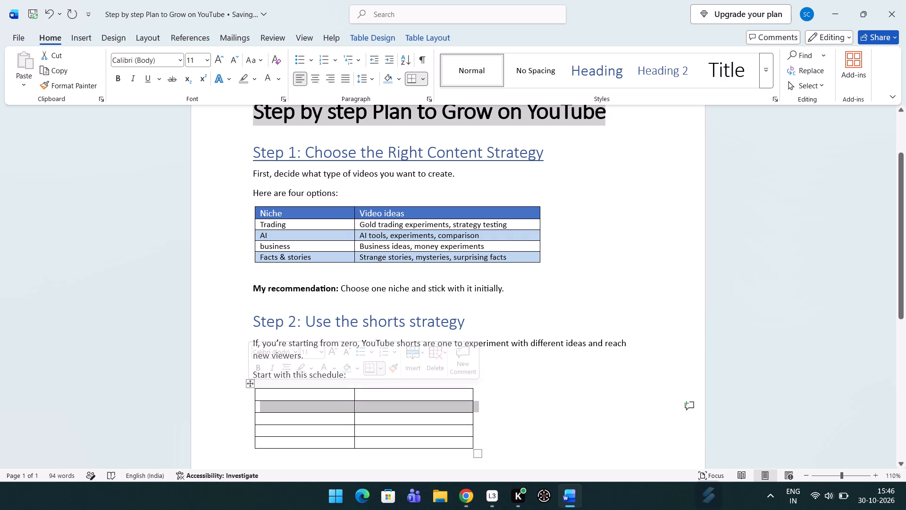
# Delete the entire last row of the empty schedule table, leaving four rows.
pyautogui.click(259, 441)
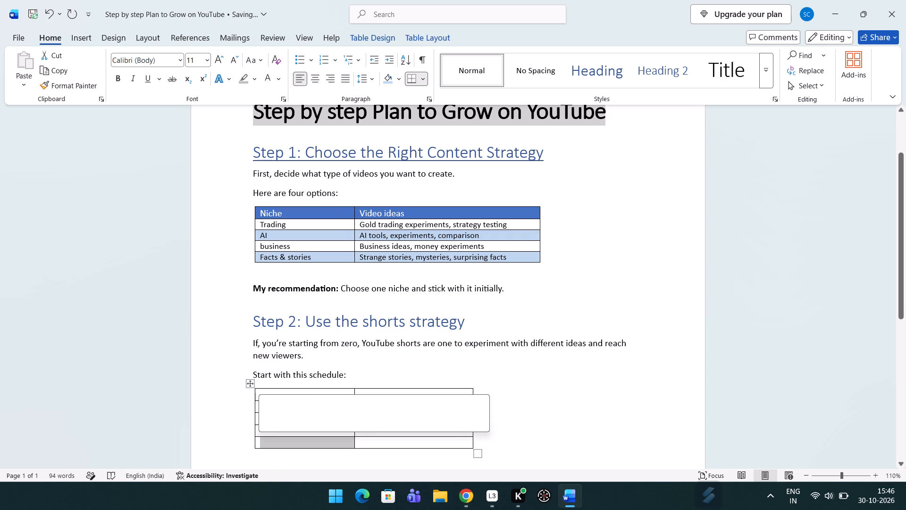
pyautogui.click(379, 445)
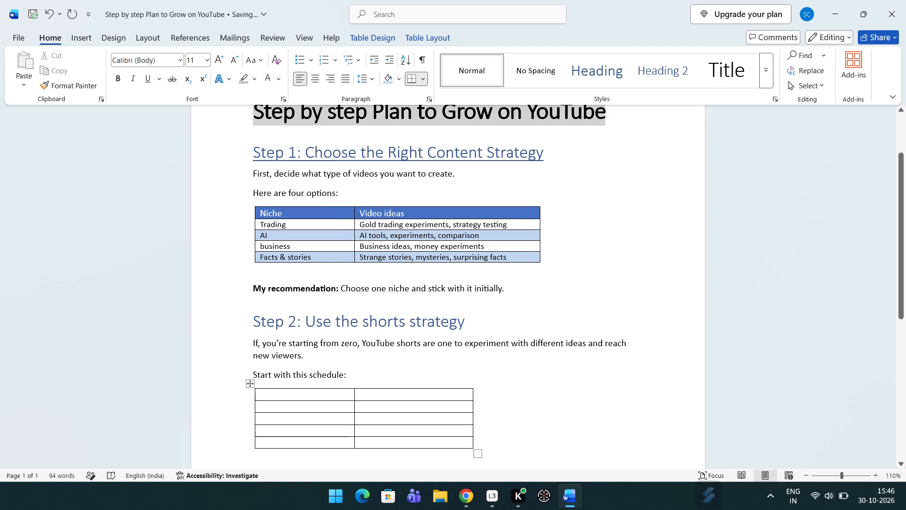
pyautogui.moveTo(310, 441); pyautogui.dragTo(296, 436)
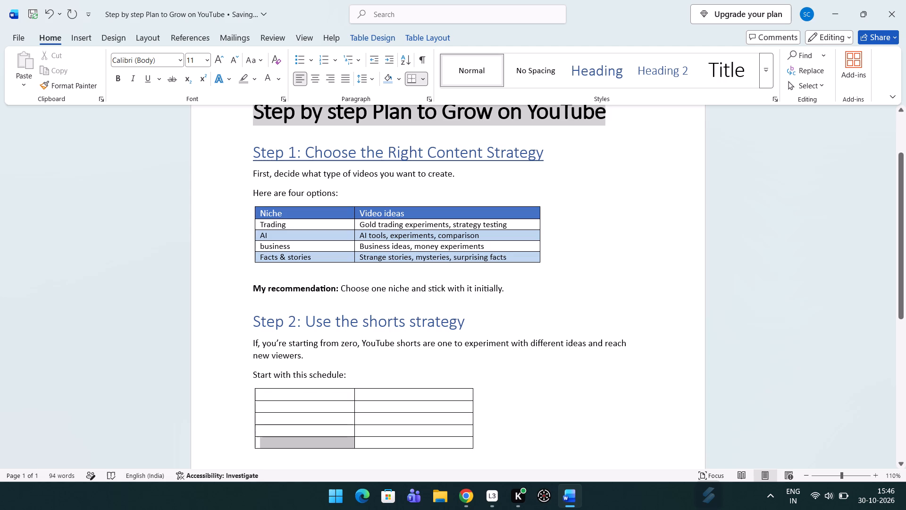
pyautogui.moveTo(296, 436); pyautogui.dragTo(281, 432)
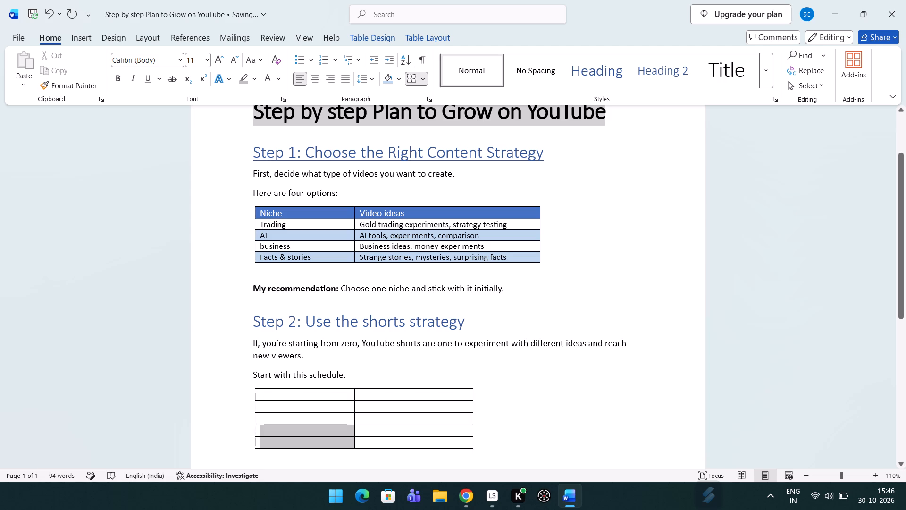
pyautogui.moveTo(281, 432); pyautogui.dragTo(380, 443)
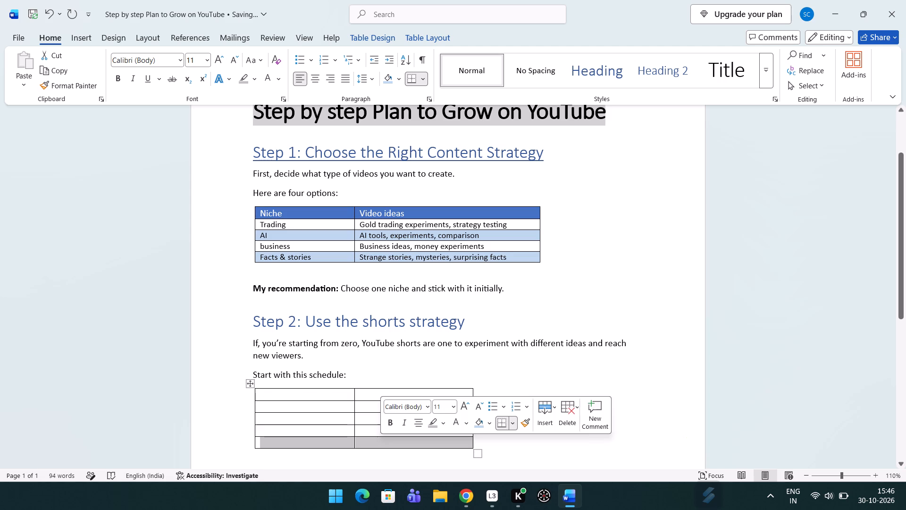
pyautogui.press('BackSpace')
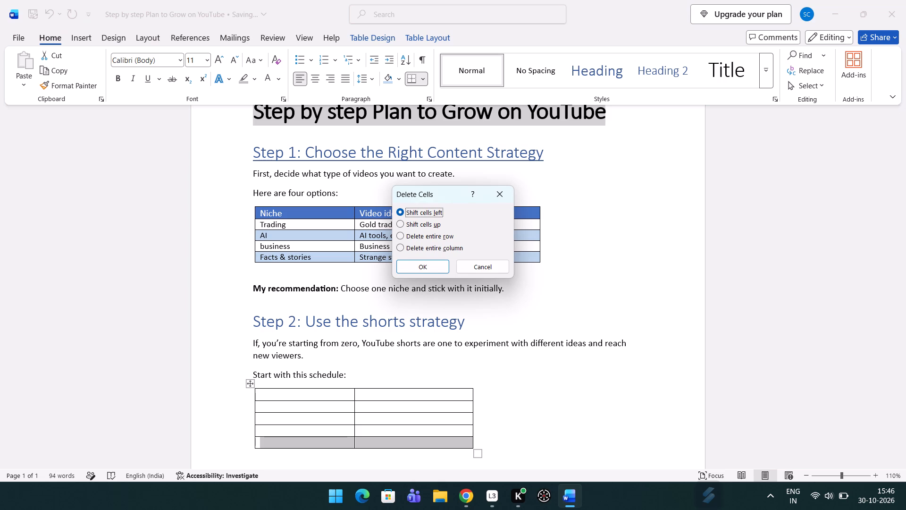
pyautogui.click(400, 238)
pyautogui.click(419, 264)
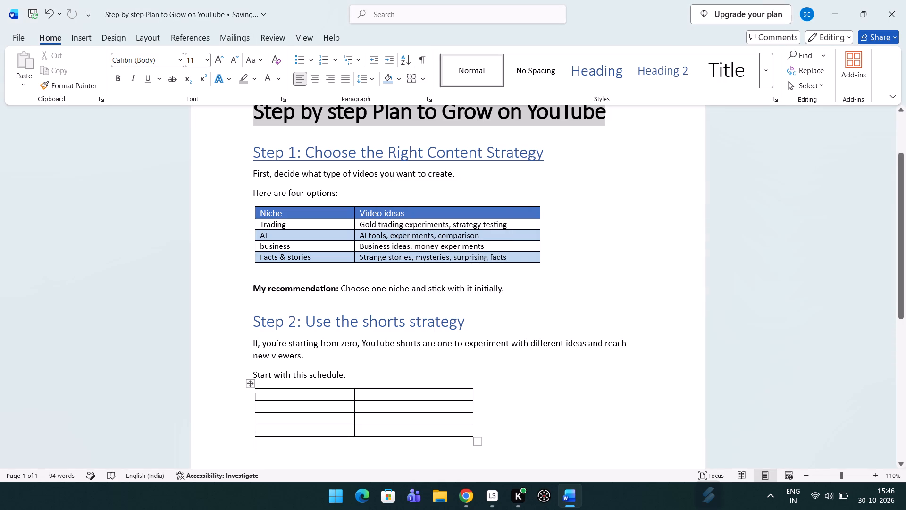
# Shade the schedule table's first row with the same medium blue as the niche table's header row.
pyautogui.click(266, 396)
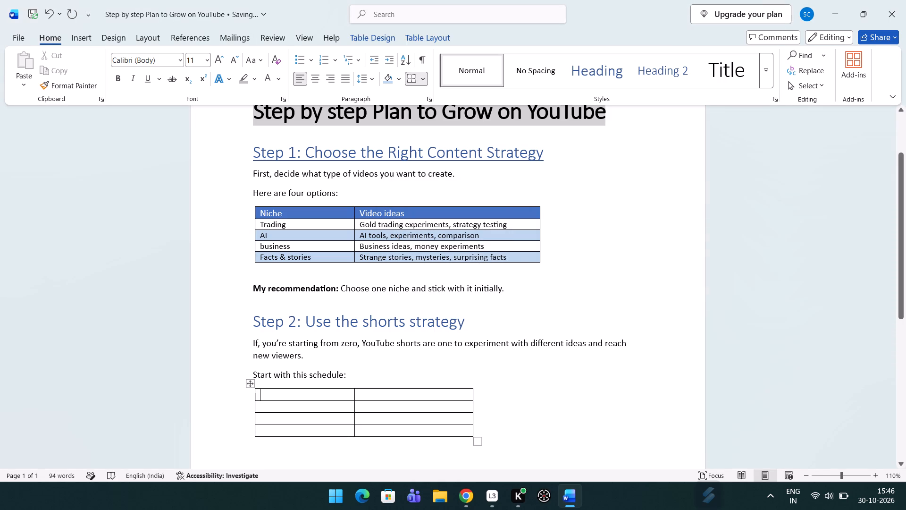
pyautogui.moveTo(266, 396); pyautogui.dragTo(418, 392)
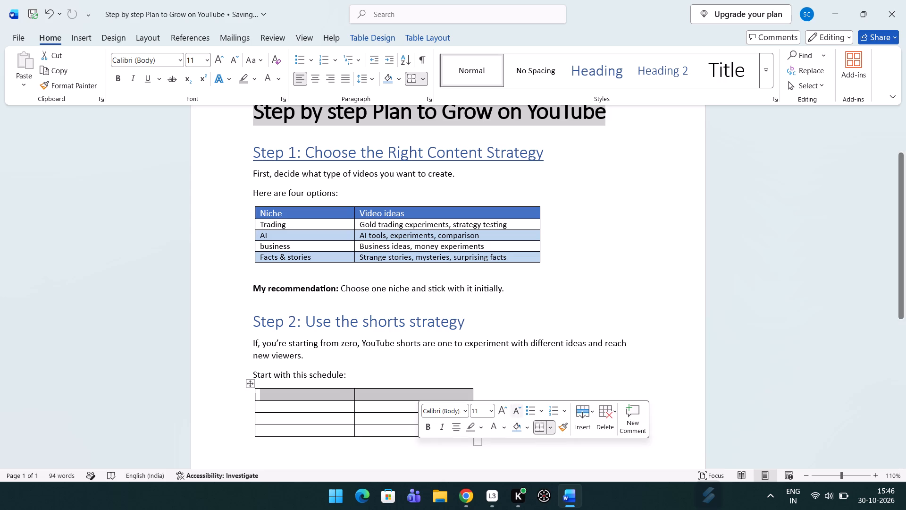
pyautogui.click(528, 426)
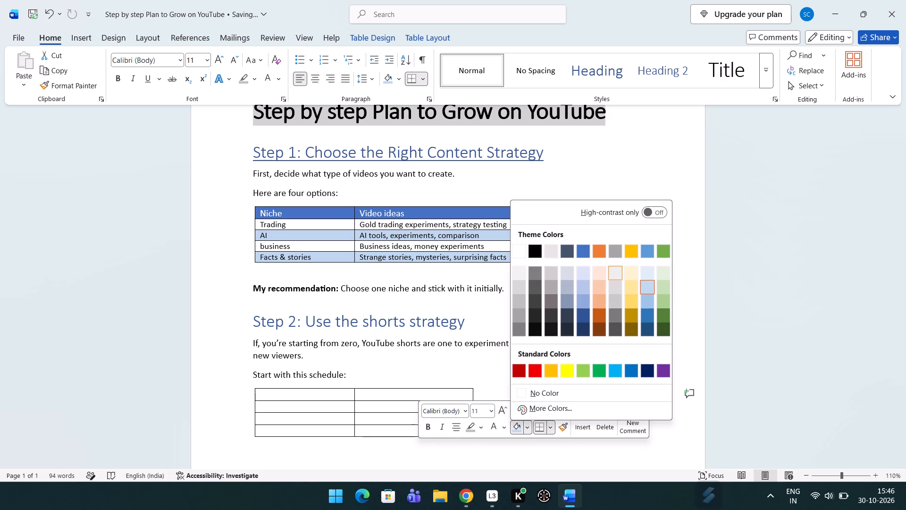
pyautogui.click(580, 250)
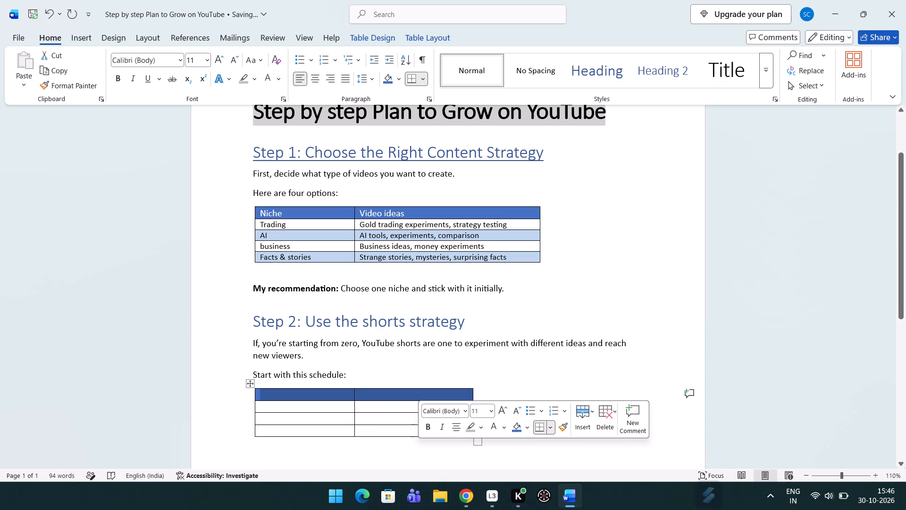
# Enter "Content Type" as the first column heading in the schedule table's blue header row.
pyautogui.doubleClick(274, 391)
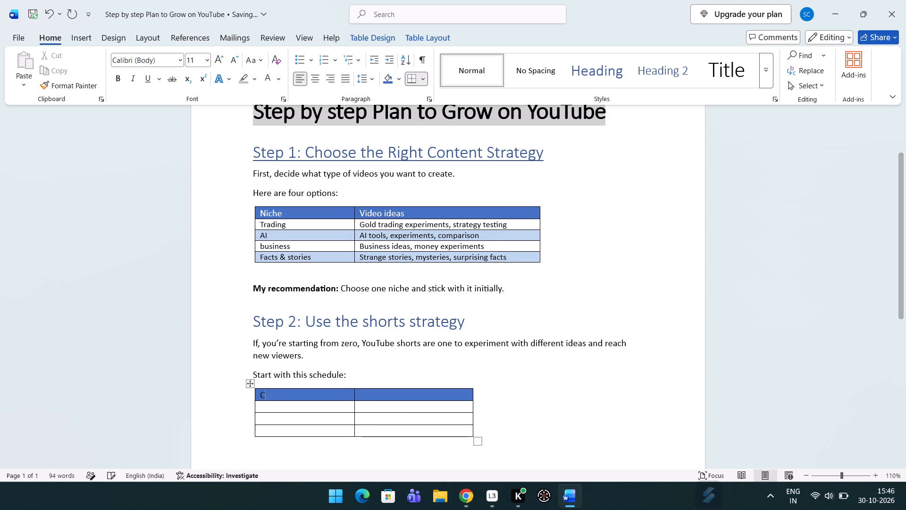
pyautogui.press('BackSpace')
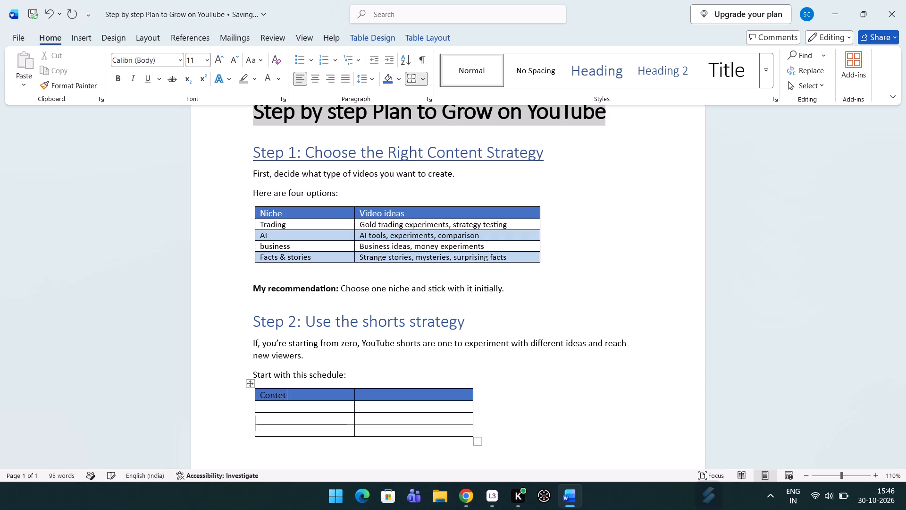
pyautogui.press('BackSpace')
pyautogui.write('t')
pyautogui.press('space')
pyautogui.press('BackSpace')
pyautogui.press('BackSpace')
pyautogui.write('nt')
pyautogui.press('space')
pyautogui.press('BackSpace')
pyautogui.press('BackSpace')
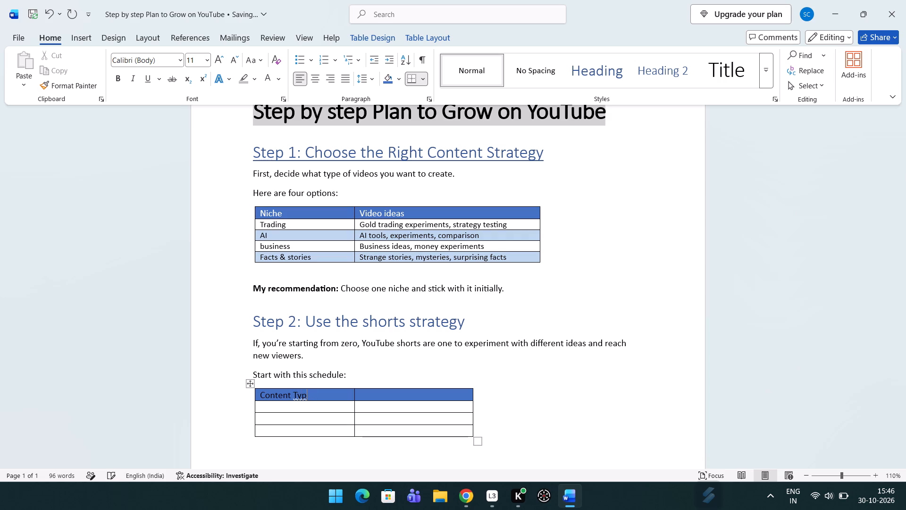
pyautogui.write('e')
pyautogui.press('space')
# Enter "Frequency" as the second column heading of the schedule table.
pyautogui.click(374, 395)
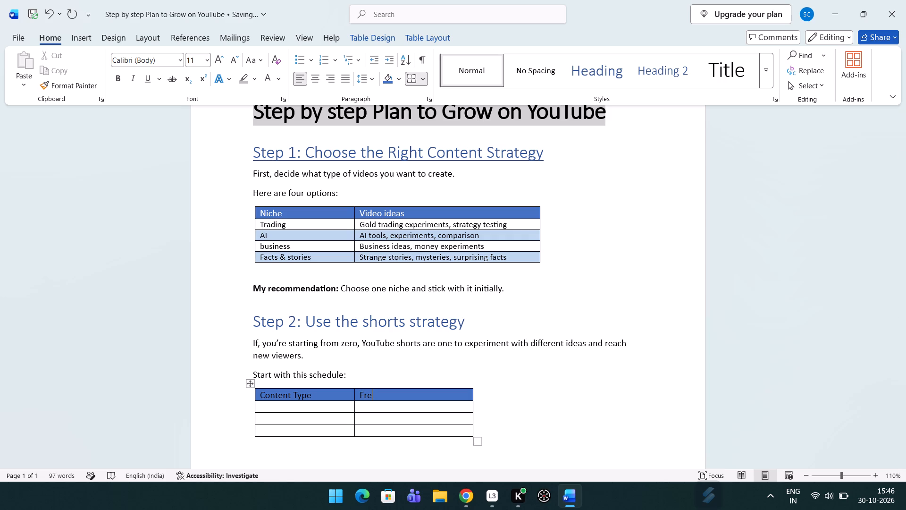
pyautogui.write('qu')
pyautogui.write('ency')
pyautogui.press('space')
# Change the text colour of the schedule table's "Content Type" and "Frequency" headings to white.
pyautogui.click(293, 406)
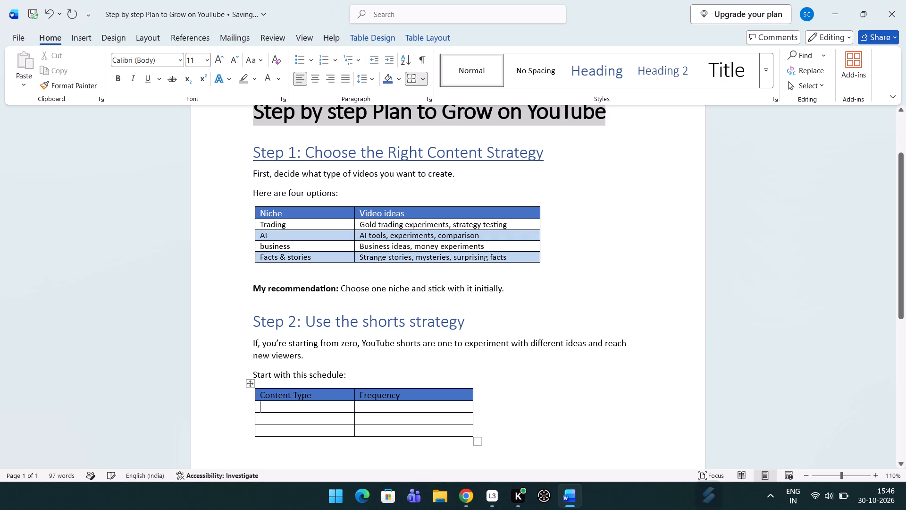
pyautogui.moveTo(260, 393); pyautogui.dragTo(268, 394)
pyautogui.moveTo(268, 394); pyautogui.dragTo(440, 396)
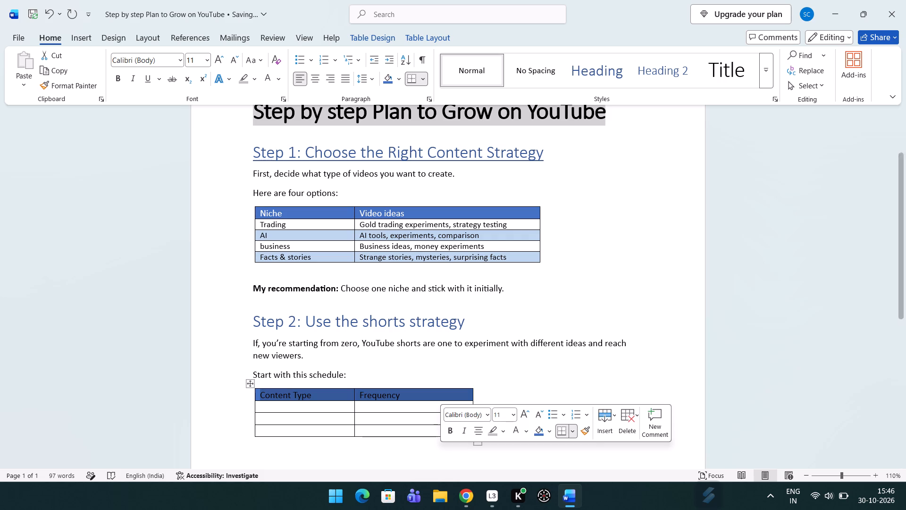
pyautogui.click(519, 432)
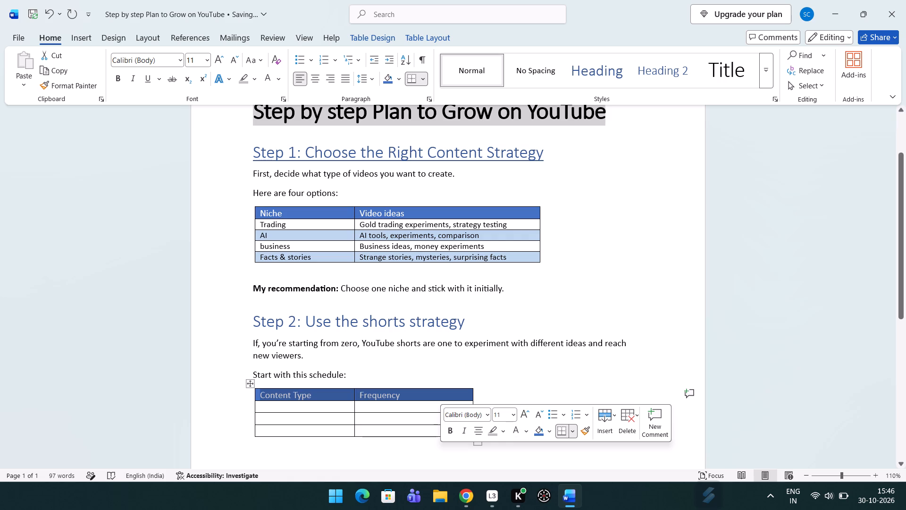
# Enter "YouTube shorts" in the first cell under Content Type, using the suggested spelling with a capital T.
pyautogui.click(291, 404)
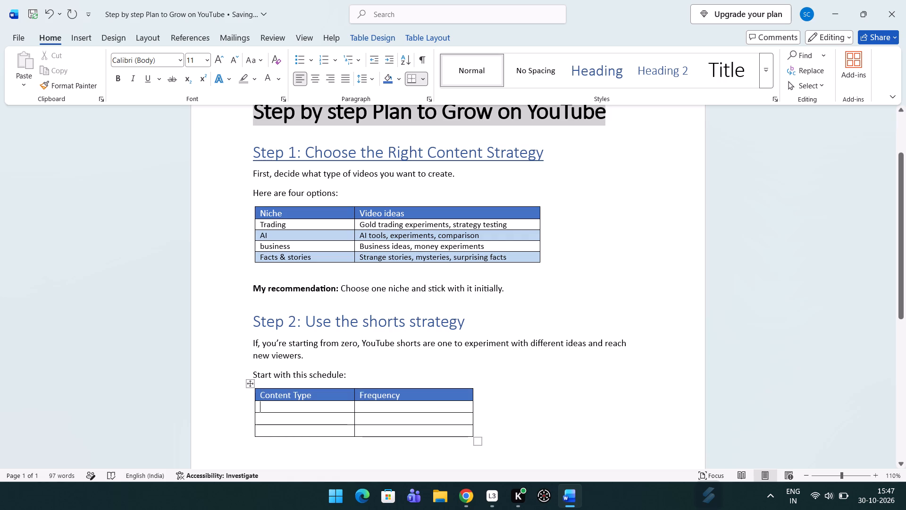
pyautogui.write('outube')
pyautogui.press('space')
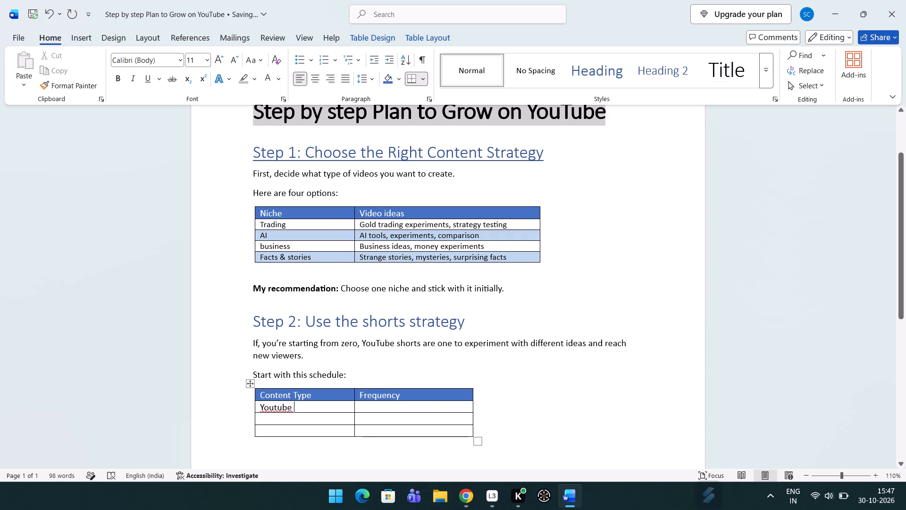
pyautogui.rightClick(281, 409)
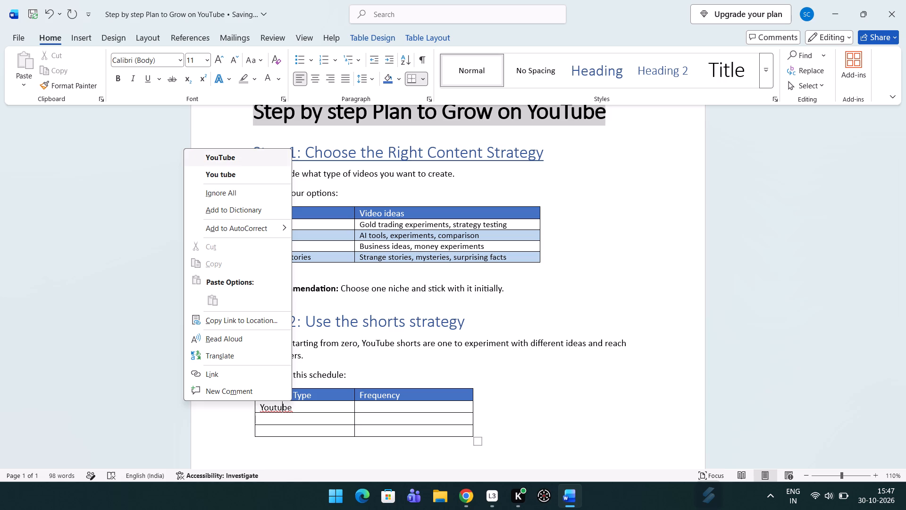
pyautogui.click(237, 155)
pyautogui.press('space')
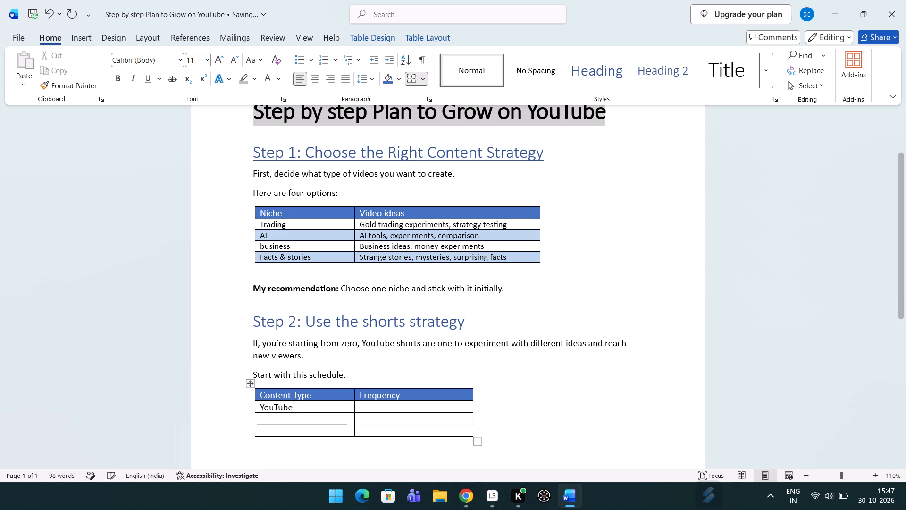
pyautogui.write('shorts')
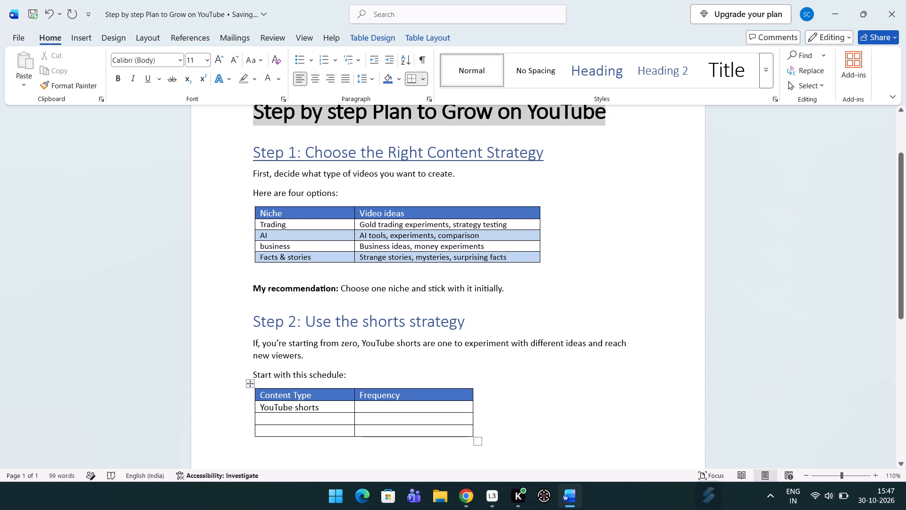
# Enter "Long-form videos" in the Content Type column, in the row below "YouTube shorts".
pyautogui.click(269, 415)
pyautogui.write('long')
pyautogui.write('-form')
pyautogui.press('space')
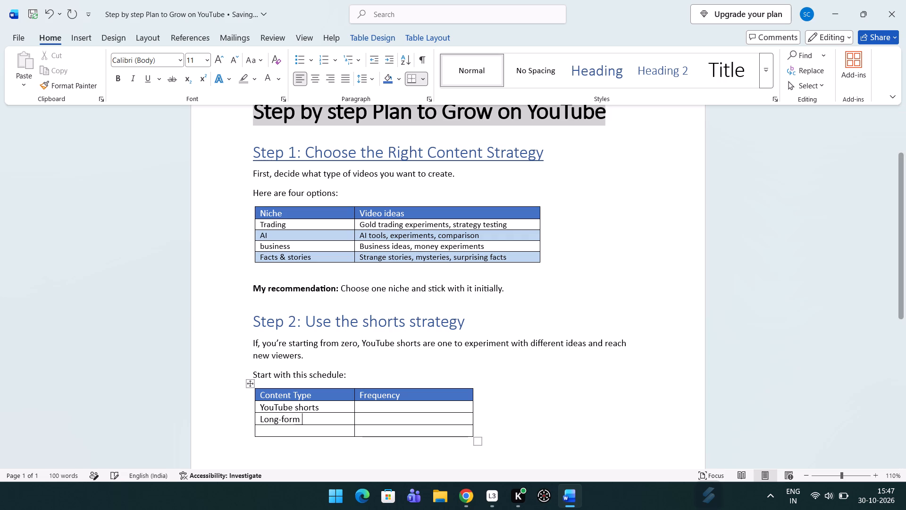
pyautogui.write('videos')
pyautogui.press('space')
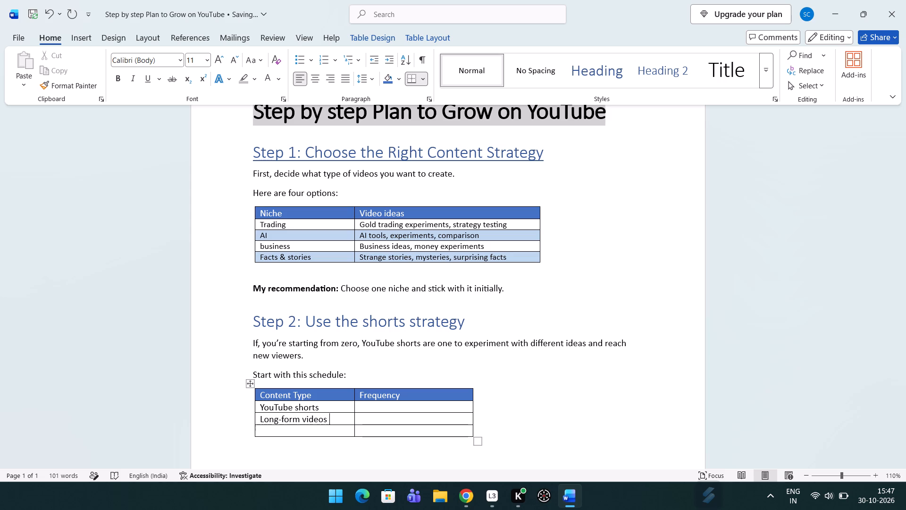
# Enter "Community posts" in the last row of the schedule table's Content Type column.
pyautogui.click(259, 434)
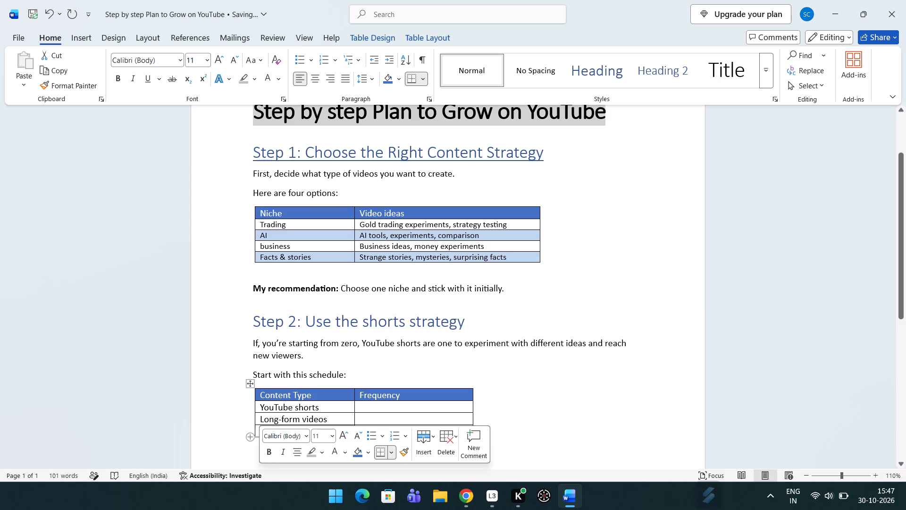
pyautogui.click(238, 434)
pyautogui.doubleClick(262, 430)
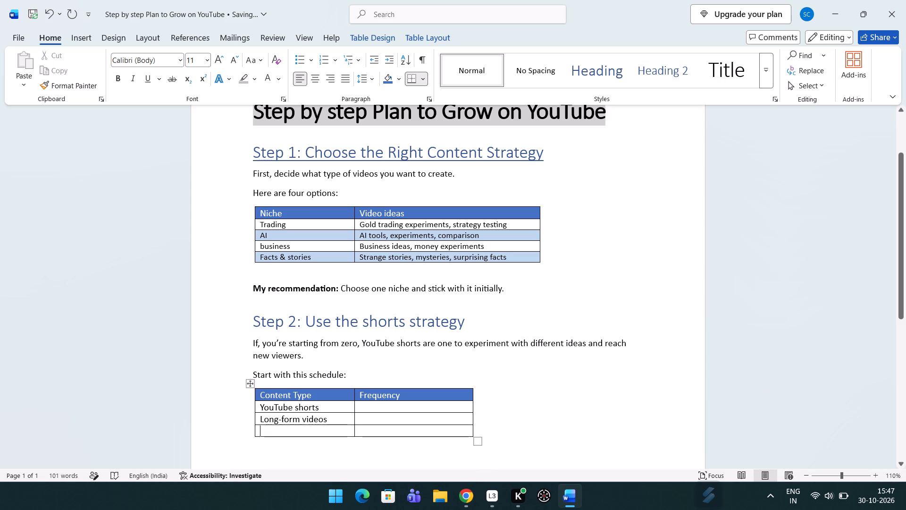
pyautogui.write('community')
pyautogui.press('space')
pyautogui.write('posts')
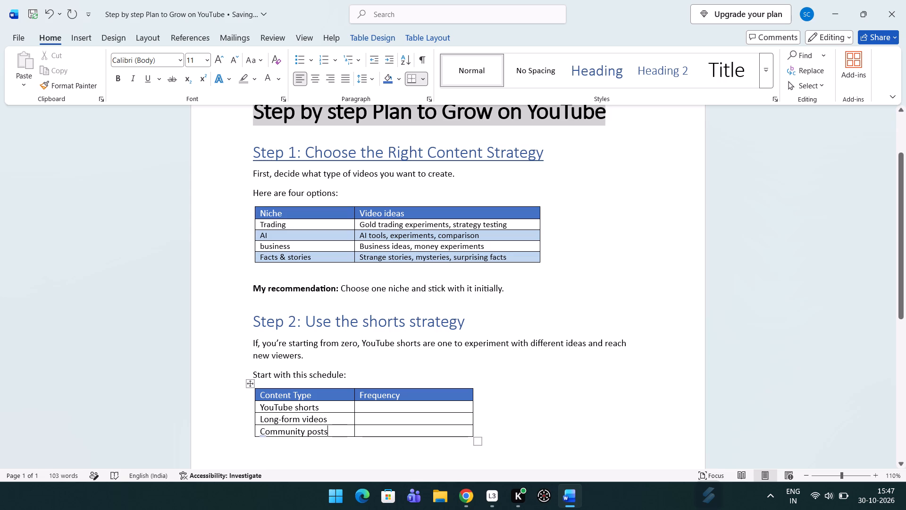
# Enter "1-2 per day" as the Frequency for YouTube shorts in the schedule table.
pyautogui.click(363, 403)
pyautogui.write('1-')
pyautogui.write('2')
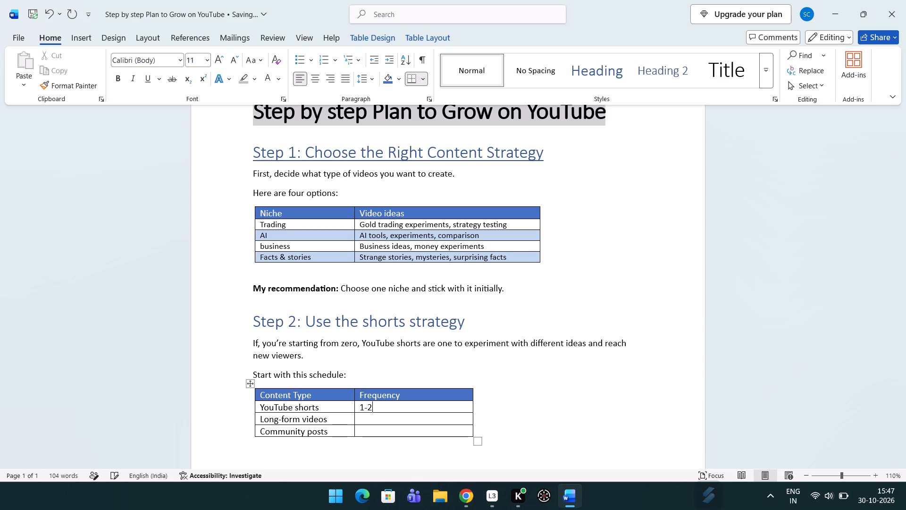
pyautogui.press('space')
pyautogui.write('per sa')
pyautogui.press('BackSpace')
pyautogui.press('BackSpace')
pyautogui.write('day')
pyautogui.press('Return')
pyautogui.press('BackSpace')
# Enter "1 per week" as the Frequency for Long-form videos.
pyautogui.click(364, 418)
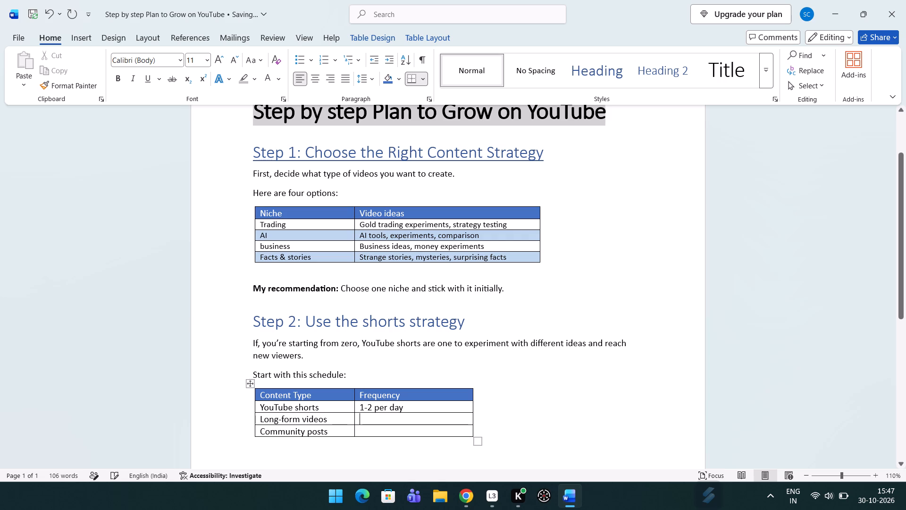
pyautogui.press('1')
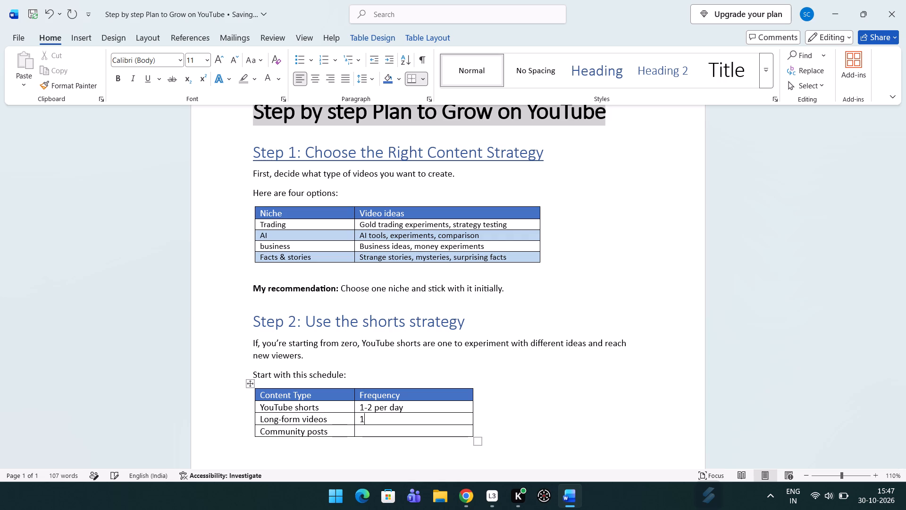
pyautogui.press('space')
pyautogui.write('per week')
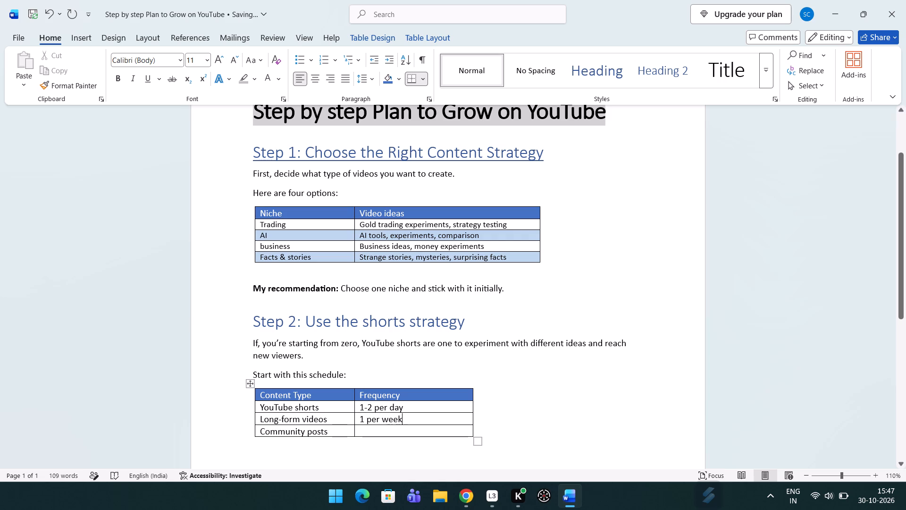
# Enter "When avaliable" as the Frequency for Community posts.
pyautogui.click(362, 432)
pyautogui.write('when')
pyautogui.press('space')
pyautogui.write('avaliable')
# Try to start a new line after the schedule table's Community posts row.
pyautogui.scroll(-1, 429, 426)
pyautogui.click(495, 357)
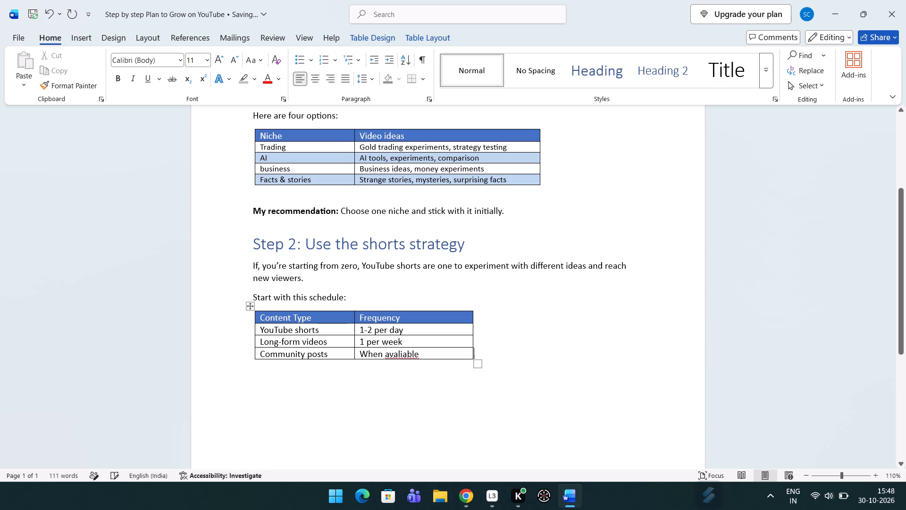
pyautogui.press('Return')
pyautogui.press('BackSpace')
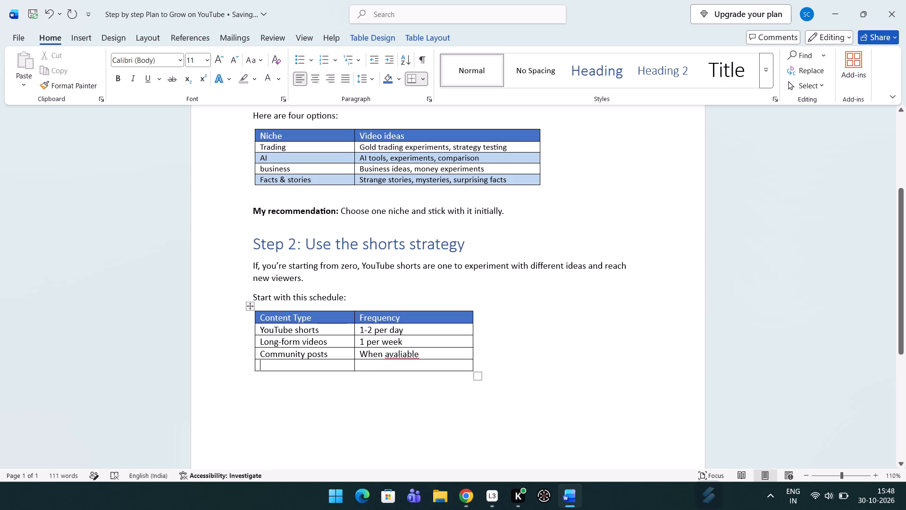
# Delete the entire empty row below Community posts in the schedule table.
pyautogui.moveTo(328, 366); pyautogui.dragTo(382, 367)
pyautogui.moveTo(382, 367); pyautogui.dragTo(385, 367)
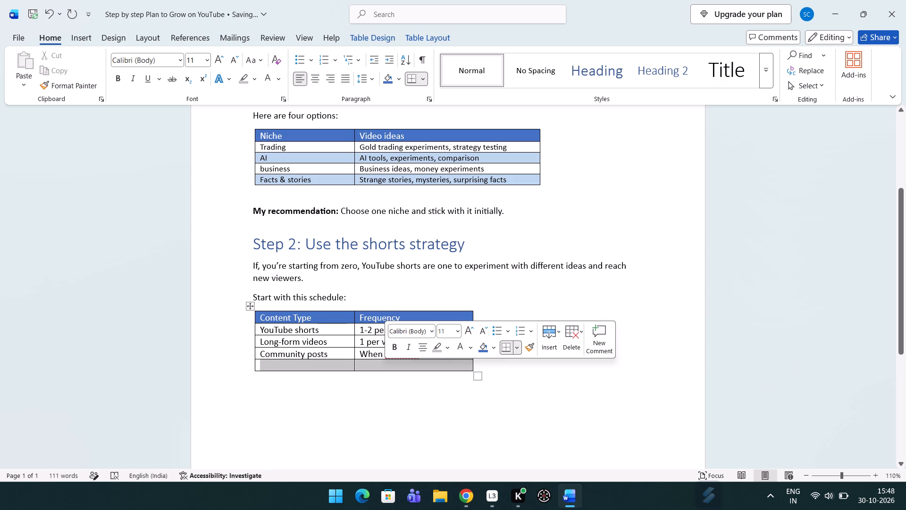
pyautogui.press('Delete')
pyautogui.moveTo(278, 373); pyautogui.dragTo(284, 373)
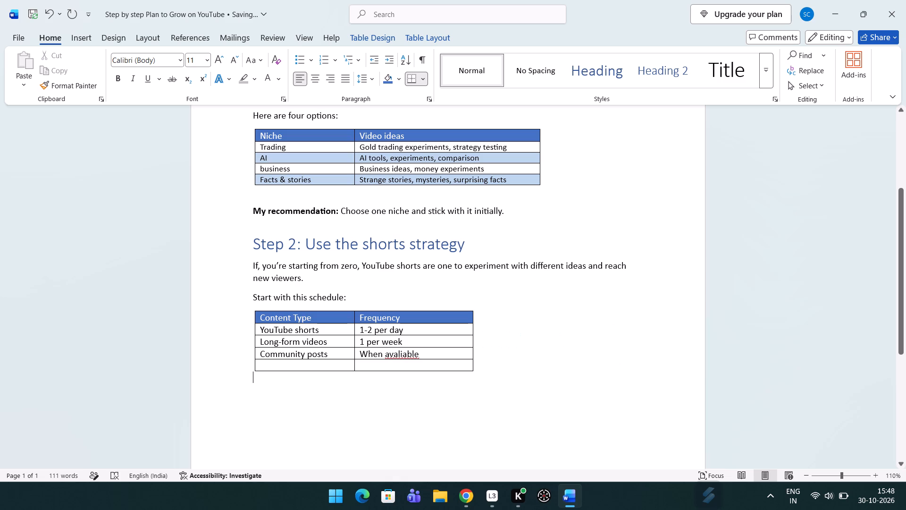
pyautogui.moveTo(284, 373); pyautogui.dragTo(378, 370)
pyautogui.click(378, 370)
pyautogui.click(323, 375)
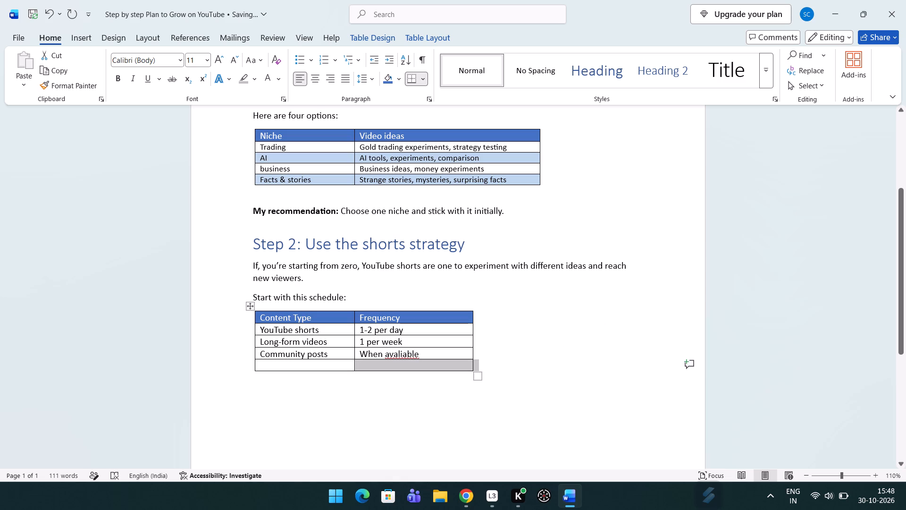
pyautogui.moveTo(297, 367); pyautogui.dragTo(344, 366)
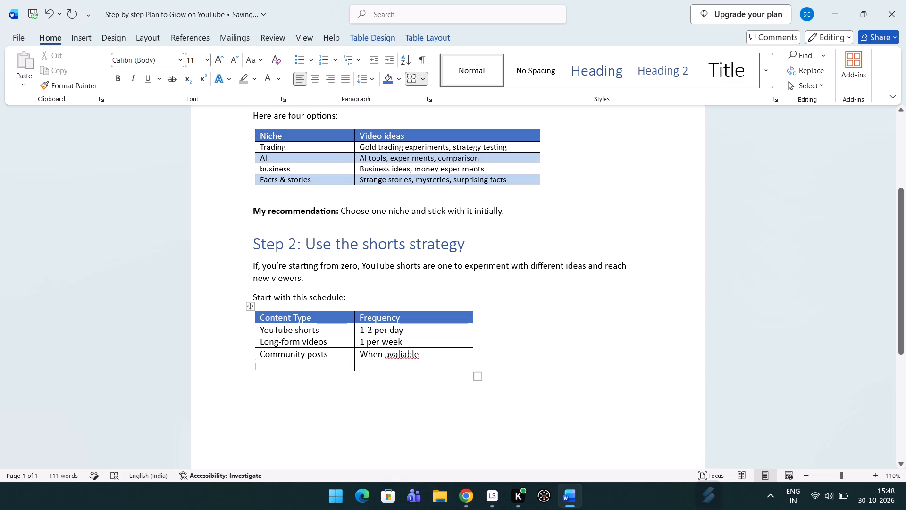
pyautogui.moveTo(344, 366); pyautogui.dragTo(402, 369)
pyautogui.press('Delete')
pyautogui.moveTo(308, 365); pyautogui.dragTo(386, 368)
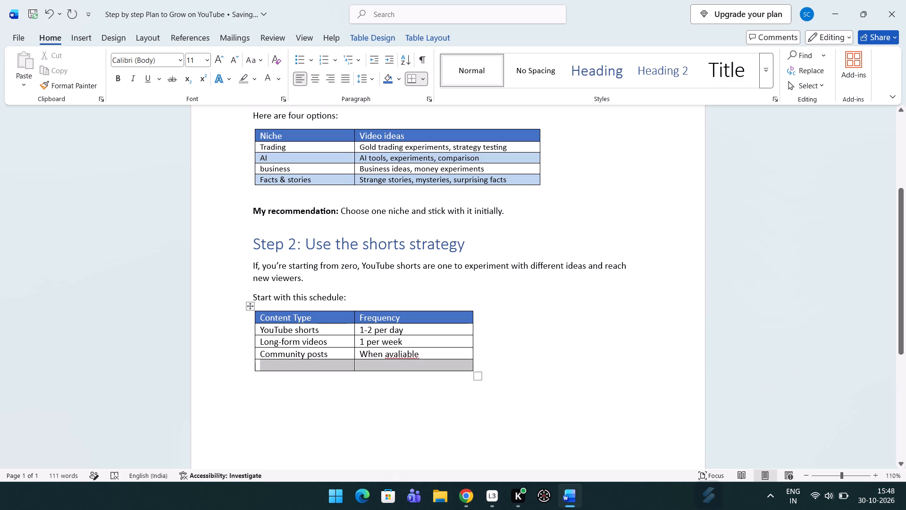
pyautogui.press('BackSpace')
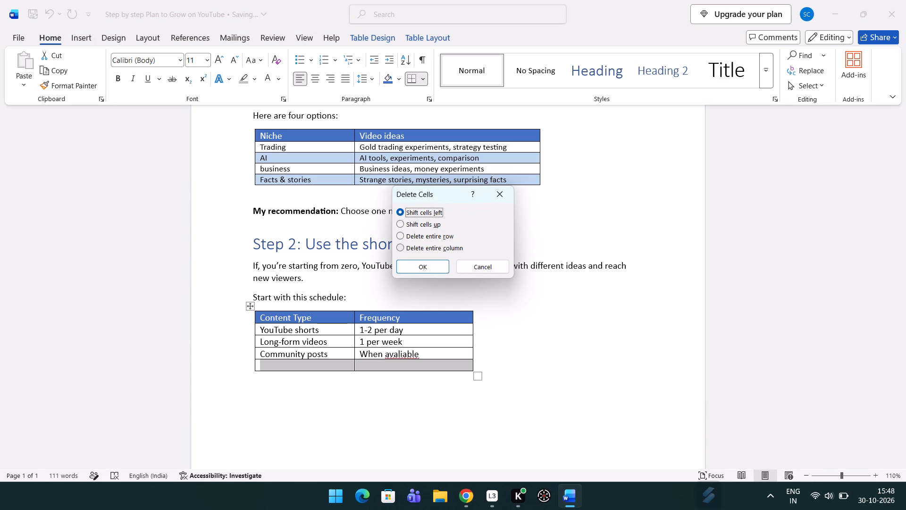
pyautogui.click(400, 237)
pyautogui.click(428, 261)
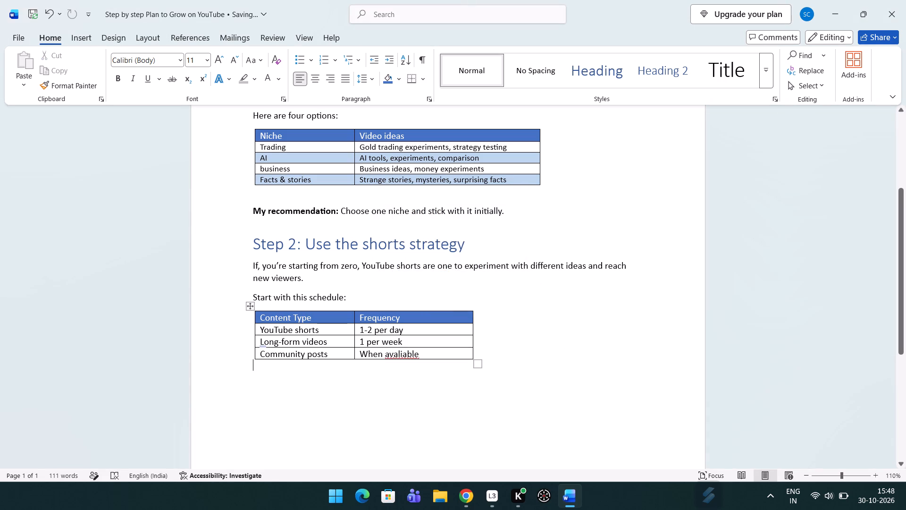
# Shade the schedule table's Long-form videos row with the lightest blue theme tint.
pyautogui.moveTo(264, 340); pyautogui.dragTo(411, 341)
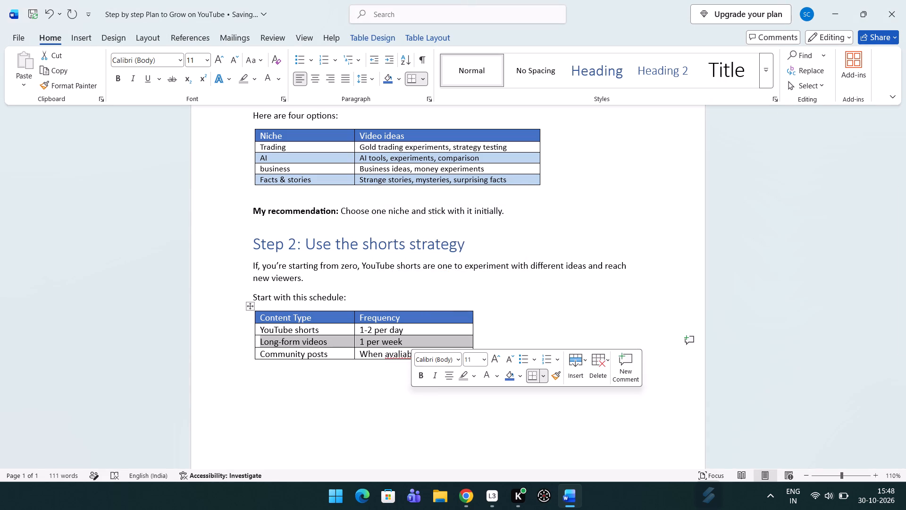
pyautogui.click(518, 374)
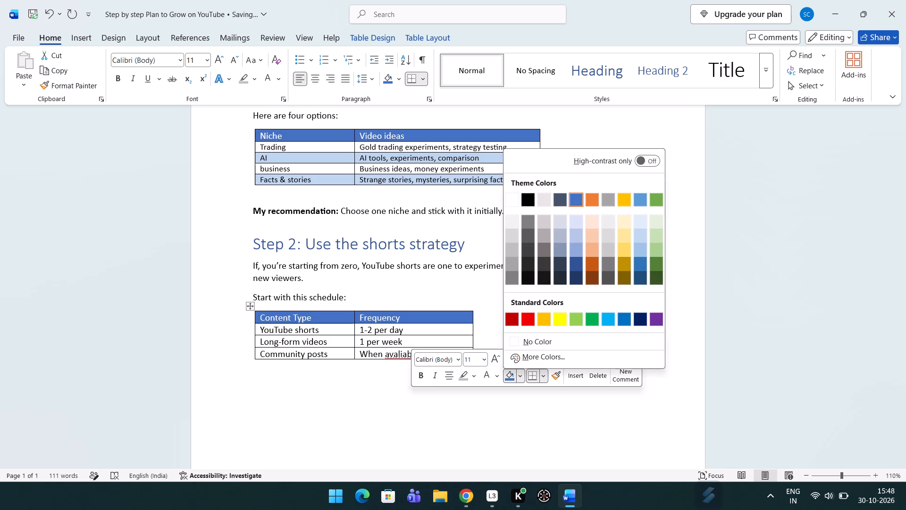
pyautogui.click(640, 219)
pyautogui.click(380, 416)
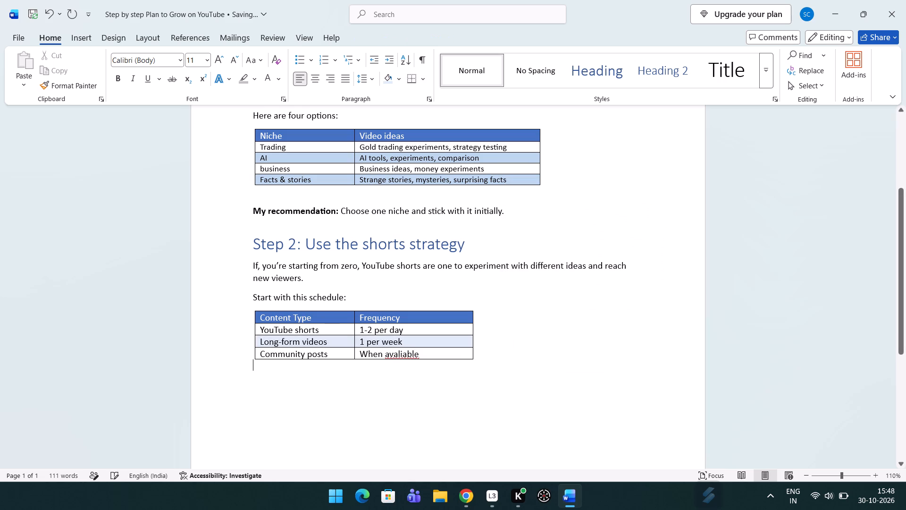
# Correct the misspelled "avaliable" in the Community posts row to the suggested "available".
pyautogui.rightClick(396, 356)
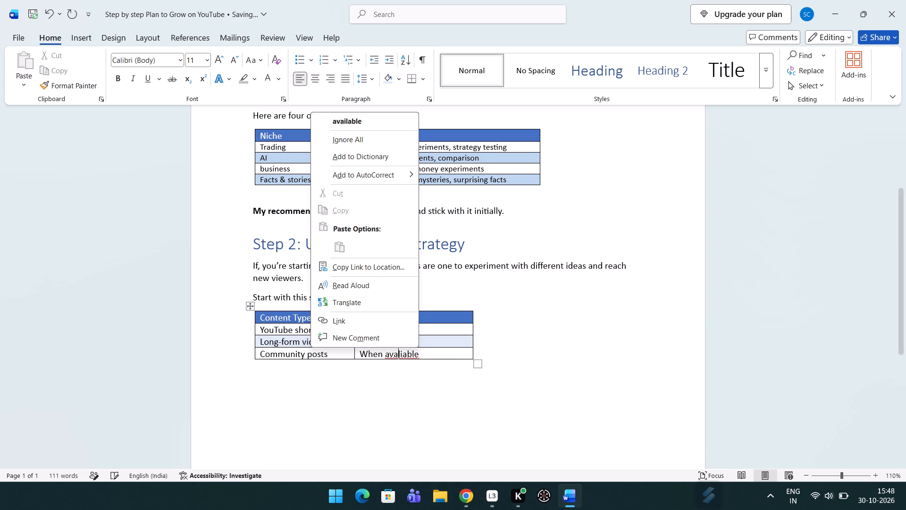
pyautogui.click(358, 121)
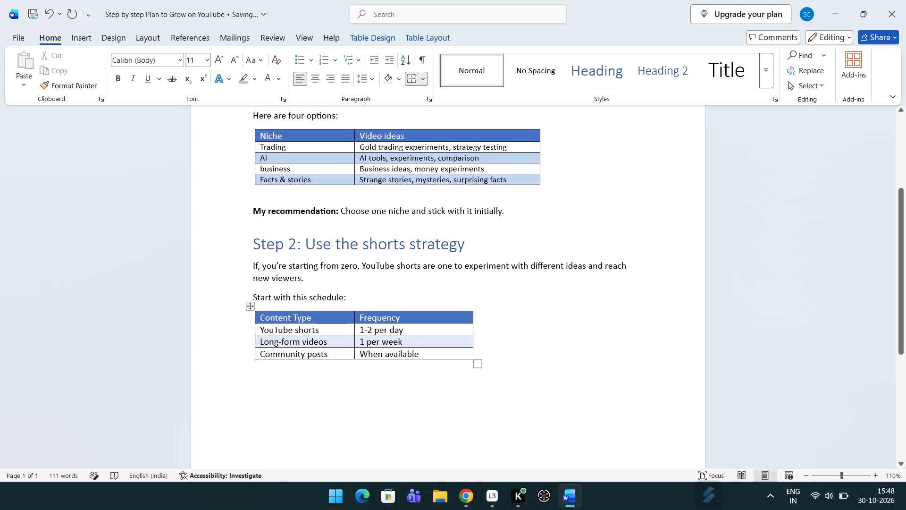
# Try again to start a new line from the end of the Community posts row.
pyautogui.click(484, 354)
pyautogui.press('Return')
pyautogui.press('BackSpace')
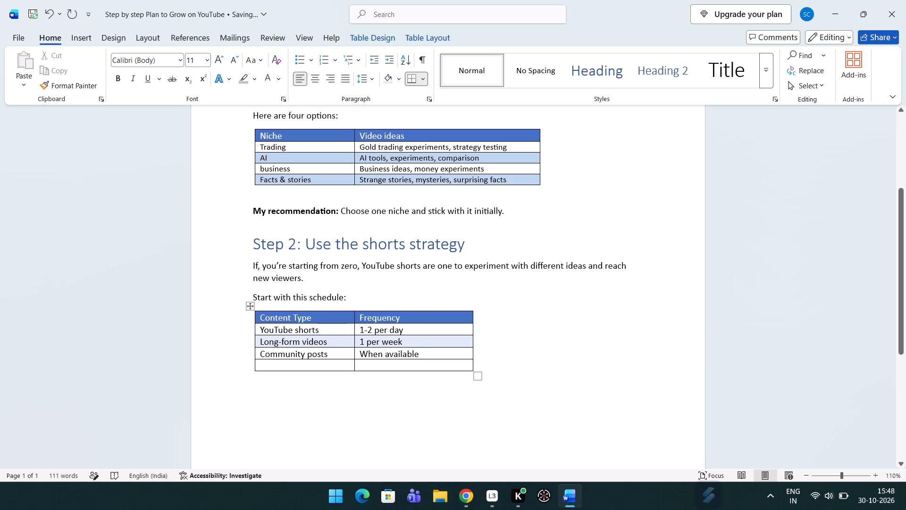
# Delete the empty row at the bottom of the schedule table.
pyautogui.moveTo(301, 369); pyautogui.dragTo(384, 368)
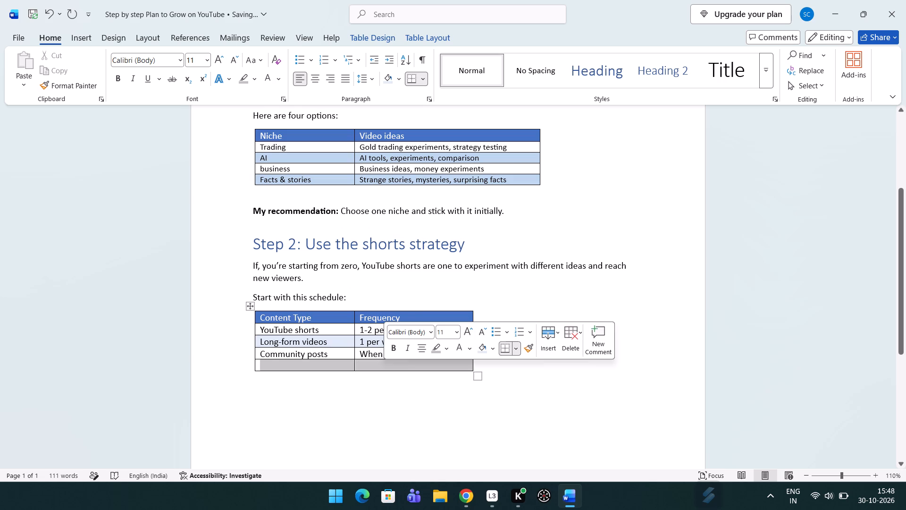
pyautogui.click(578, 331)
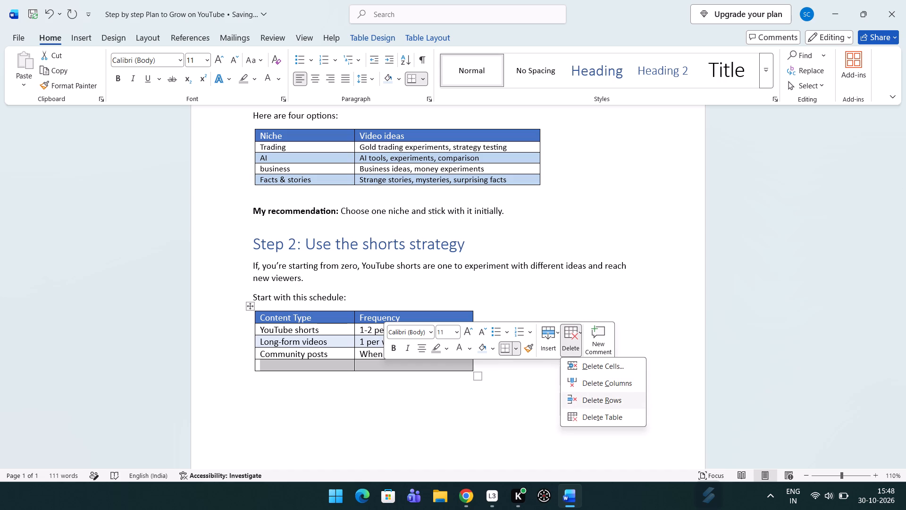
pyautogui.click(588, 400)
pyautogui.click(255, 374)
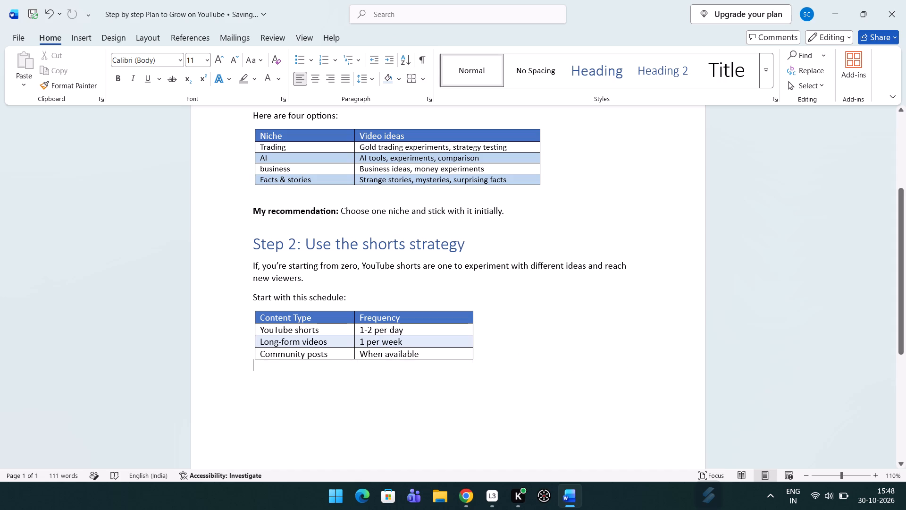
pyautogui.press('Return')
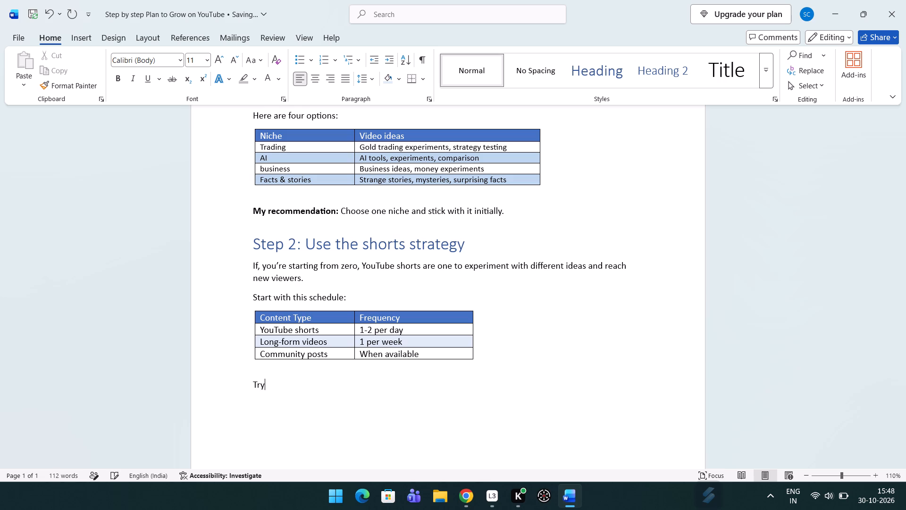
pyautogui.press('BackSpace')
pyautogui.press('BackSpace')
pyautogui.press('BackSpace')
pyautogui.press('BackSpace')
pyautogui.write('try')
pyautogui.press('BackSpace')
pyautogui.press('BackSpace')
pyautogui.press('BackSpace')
# Below the schedule table, leave a blank line and write "Try this or 30 days, then adjust based on your results.".
pyautogui.press('Return')
pyautogui.write('this')
pyautogui.press('space')
pyautogui.write('or')
pyautogui.press('space')
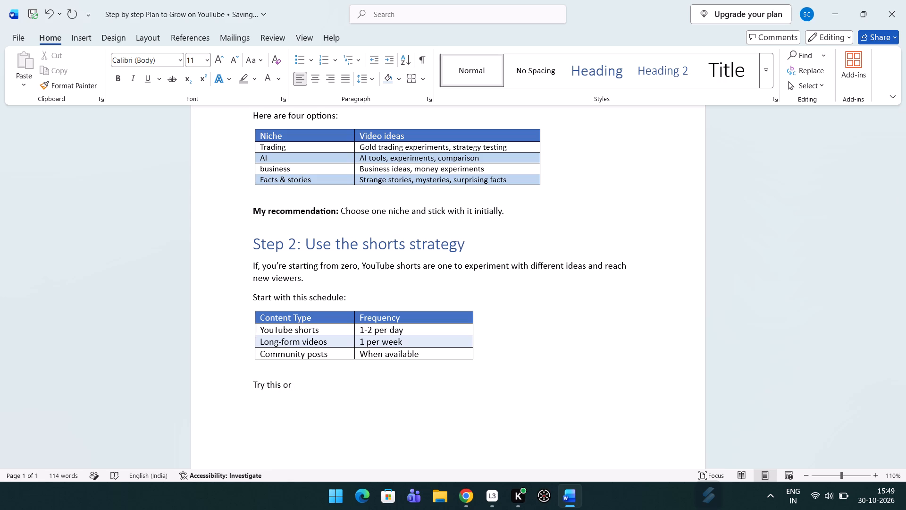
pyautogui.write('30 days')
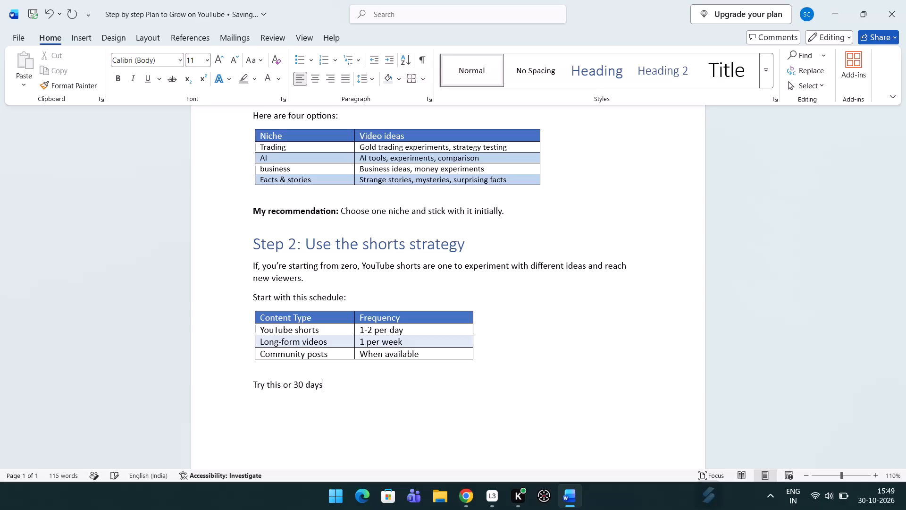
pyautogui.press('space')
pyautogui.press('BackSpace')
pyautogui.write(', then')
pyautogui.press('space')
pyautogui.write('as')
pyautogui.press('BackSpace')
pyautogui.press('d')
pyautogui.write('just')
pyautogui.press('space')
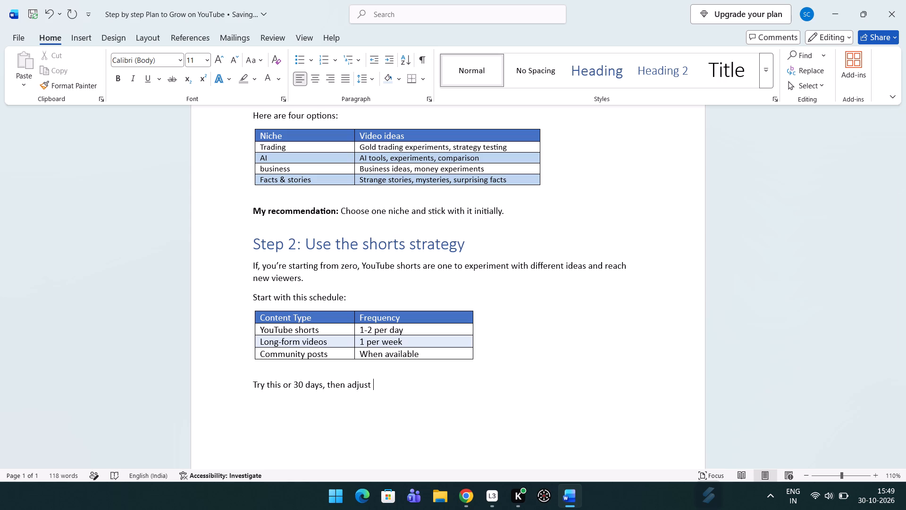
pyautogui.write('based')
pyautogui.press('space')
pyautogui.write('on your')
pyautogui.press('space')
pyautogui.write('resu')
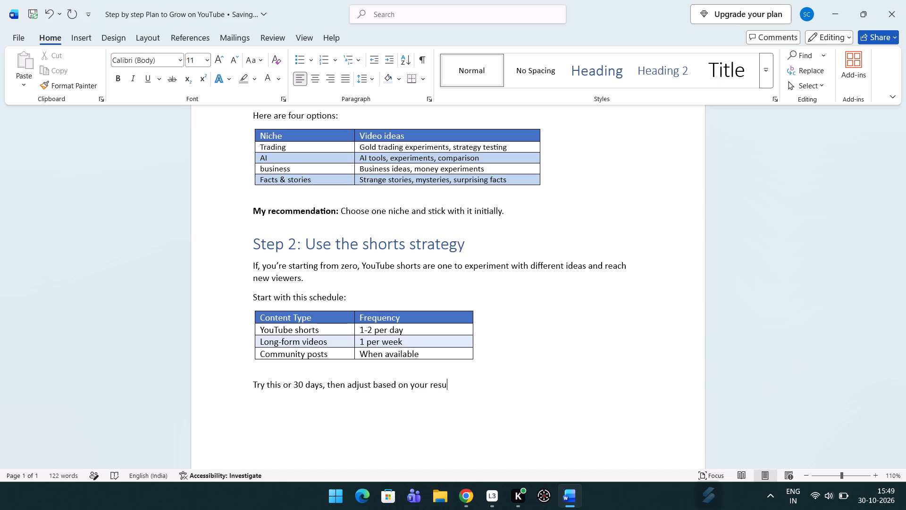
pyautogui.write('lta')
pyautogui.press('BackSpace')
pyautogui.press('s')
pyautogui.press('.')
# Start a new paragraph under the 30-day advice with the label "Important:".
pyautogui.press('Return')
pyautogui.press('i')
pyautogui.write('rtant')
pyautogui.hotkey('shift', ':')
# Make the "Important:" label bold.
pyautogui.moveTo(250, 403); pyautogui.dragTo(311, 403)
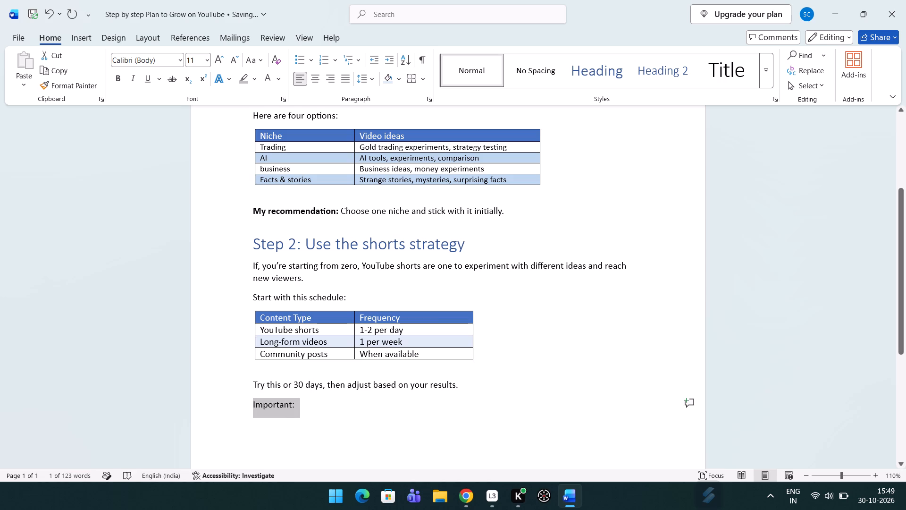
pyautogui.rightClick(297, 408)
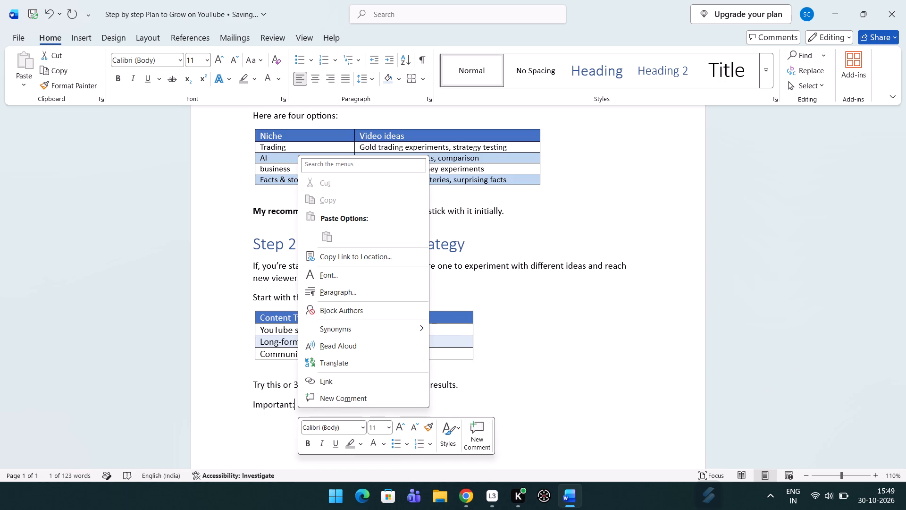
pyautogui.click(253, 403)
pyautogui.moveTo(250, 404); pyautogui.dragTo(254, 404)
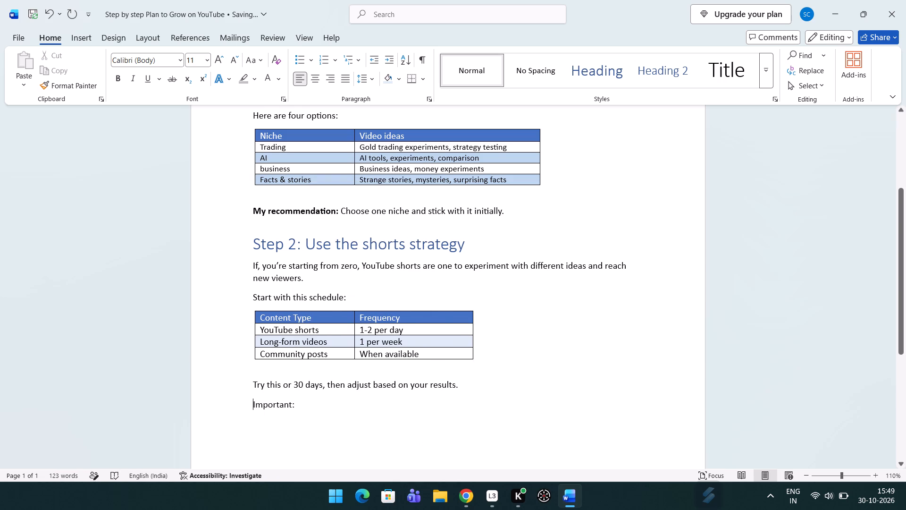
pyautogui.moveTo(254, 404); pyautogui.dragTo(300, 406)
pyautogui.click(314, 386)
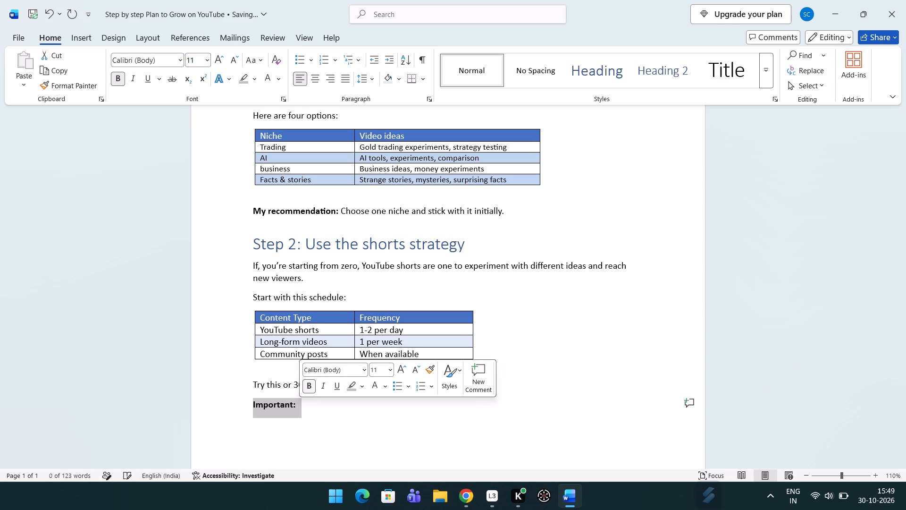
# After the "Important:" label, write in regular weight "Do not upload random videos just to meet your target.".
pyautogui.click(323, 437)
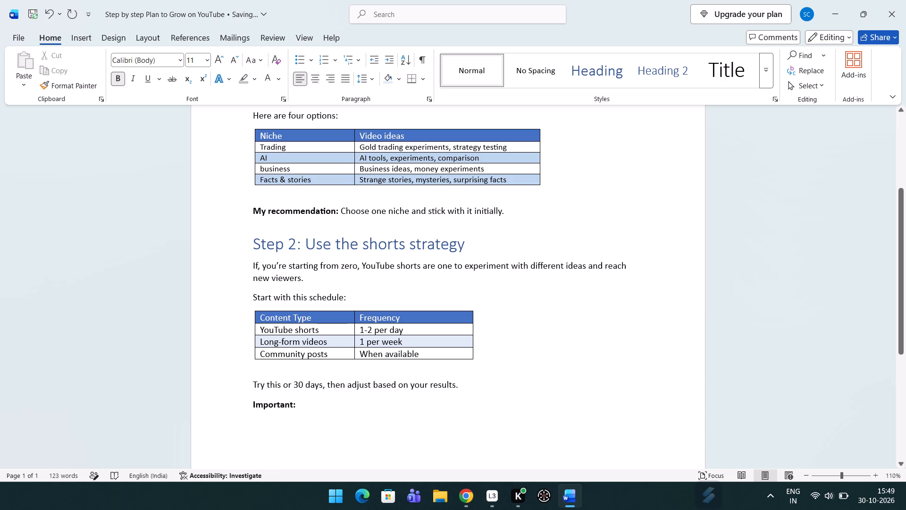
pyautogui.click(122, 76)
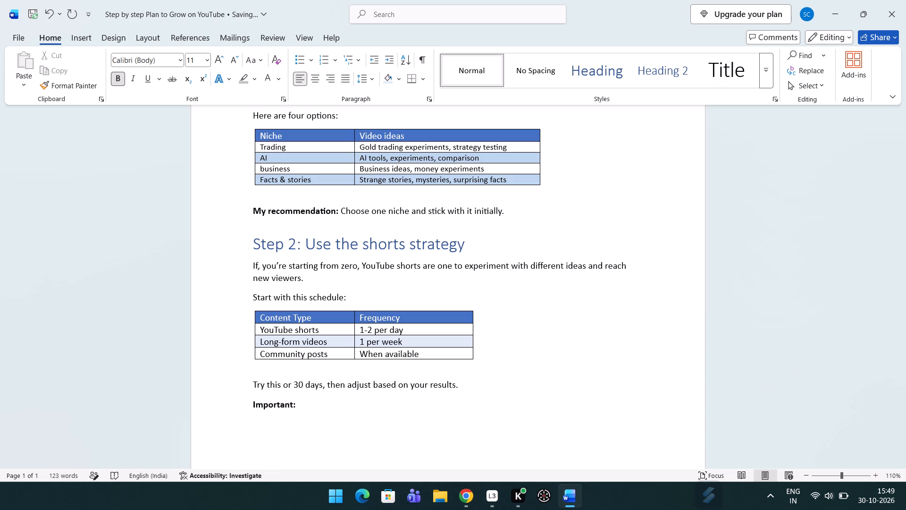
pyautogui.press('space')
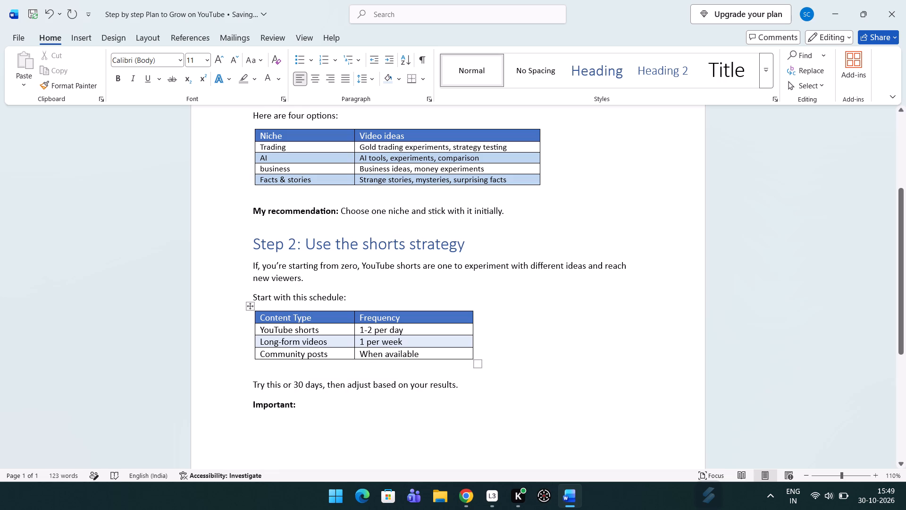
pyautogui.write('o not uplos')
pyautogui.press('BackSpace')
pyautogui.write('ad')
pyautogui.press('space')
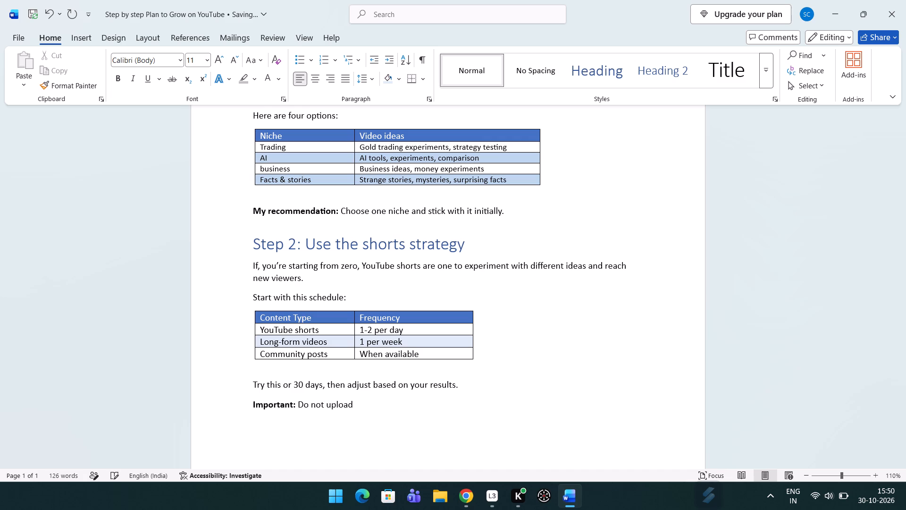
pyautogui.write('ram')
pyautogui.press('BackSpace')
pyautogui.press('n')
pyautogui.write('domm')
pyautogui.press('space')
pyautogui.press('BackSpace')
pyautogui.press('BackSpace')
pyautogui.press('space')
pyautogui.press('BackSpace')
pyautogui.write('m')
pyautogui.press('space')
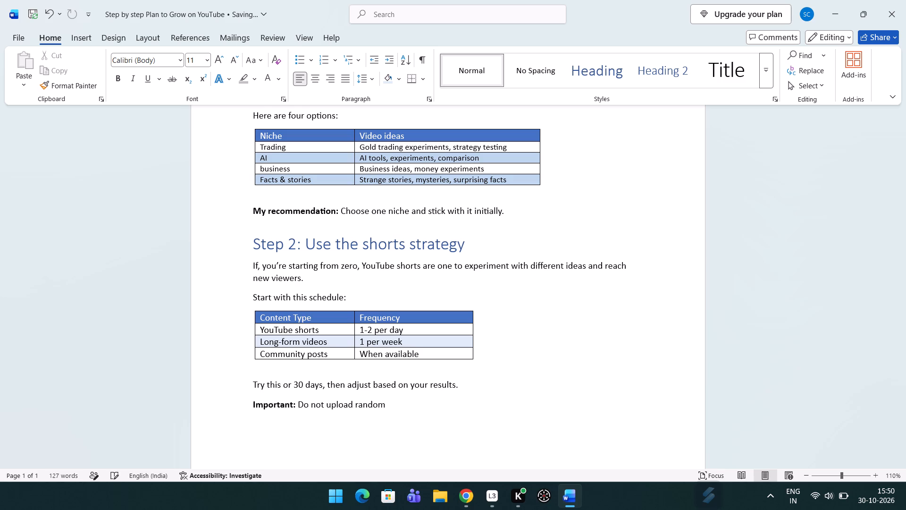
pyautogui.write('videos')
pyautogui.press('space')
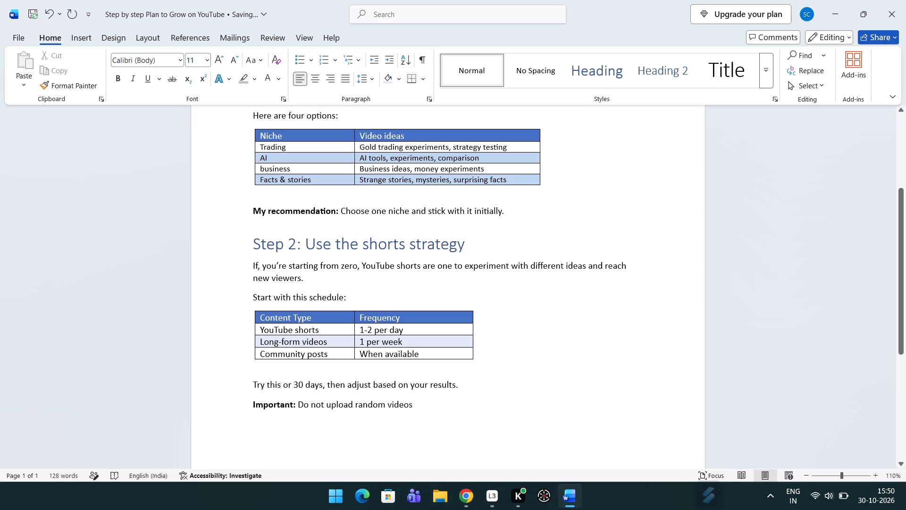
pyautogui.write('just')
pyautogui.press('space')
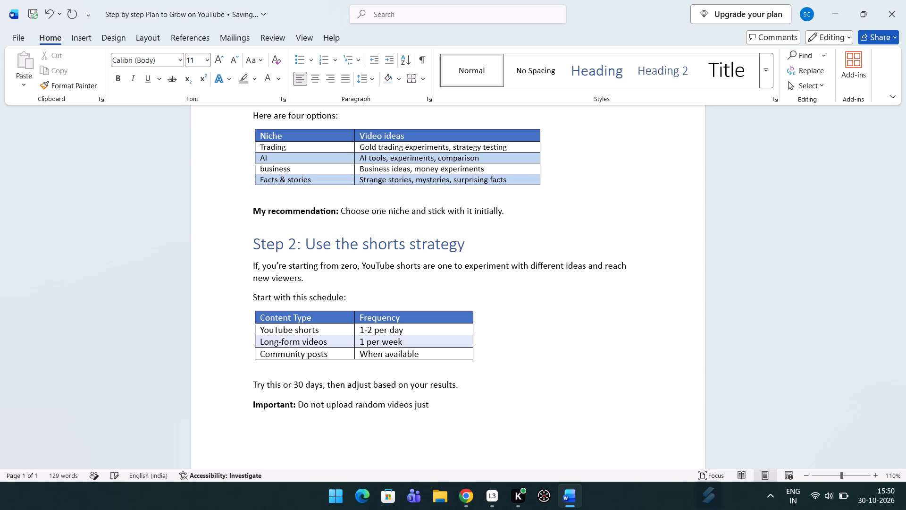
pyautogui.press('o')
pyautogui.press('BackSpace')
pyautogui.write('to meet')
pyautogui.press('space')
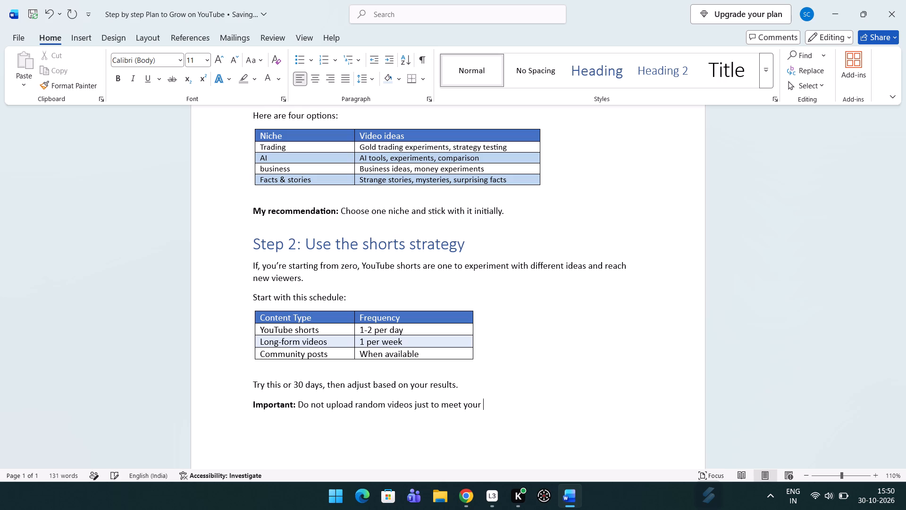
pyautogui.write('RGET')
pyautogui.press('BackSpace')
pyautogui.press('BackSpace')
pyautogui.press('BackSpace')
pyautogui.press('BackSpace')
pyautogui.write('arr')
pyautogui.press('BackSpace')
pyautogui.write('get')
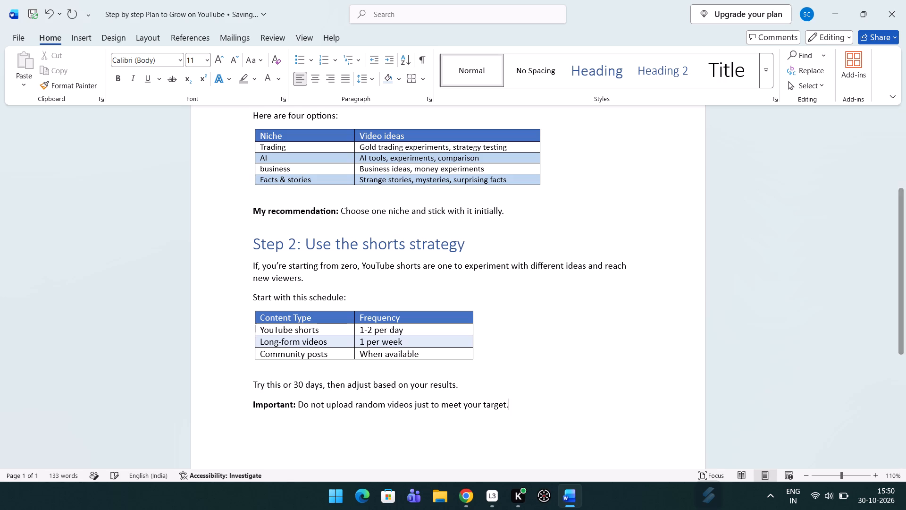
# Continue the "Important:" paragraph with the sentence "Every video should have a purpose." and end the paragraph.
pyautogui.write('very')
pyautogui.press('space')
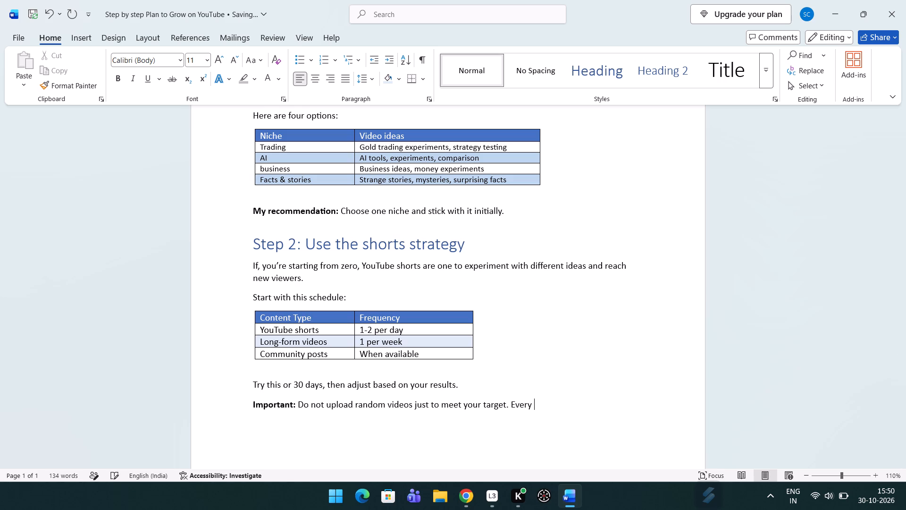
pyautogui.write('video')
pyautogui.press('space')
pyautogui.write('shoul')
pyautogui.press('f')
pyautogui.press('BackSpace')
pyautogui.write('d')
pyautogui.press('space')
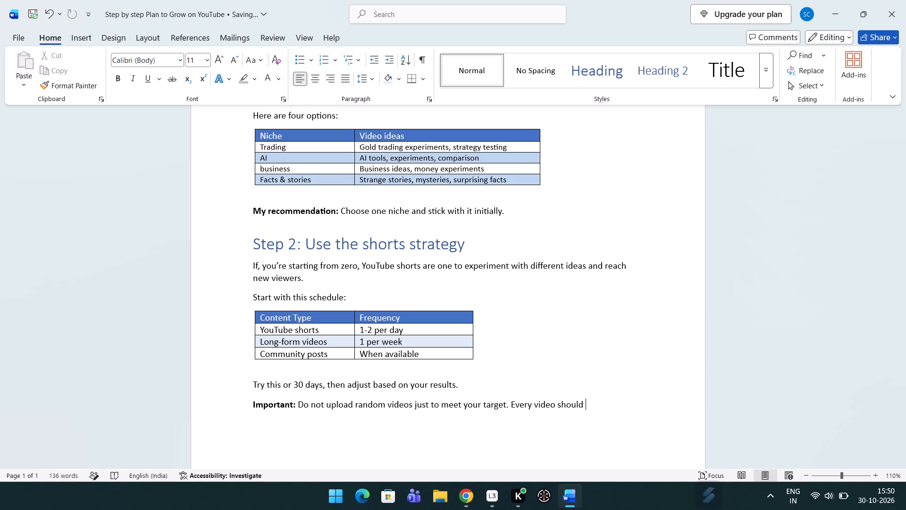
pyautogui.write('have')
pyautogui.press('space')
pyautogui.write('a purpose')
pyautogui.press('.')
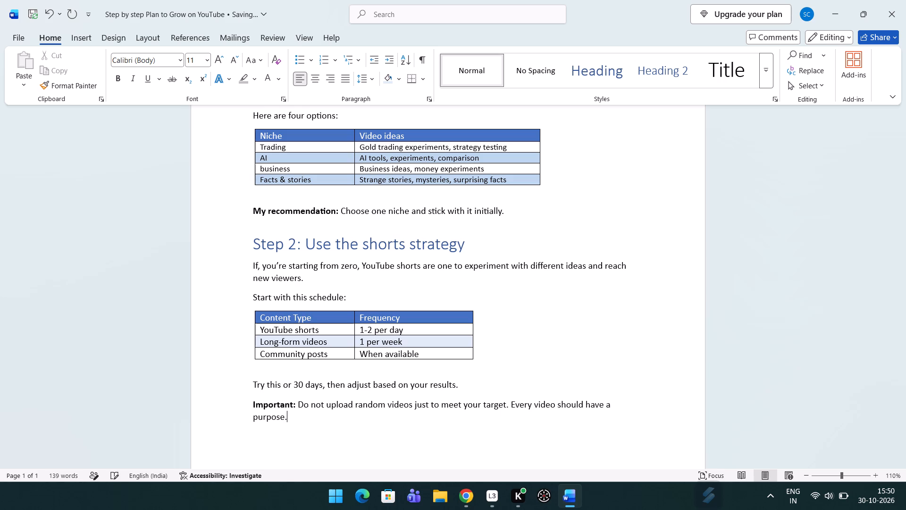
pyautogui.press('Return')
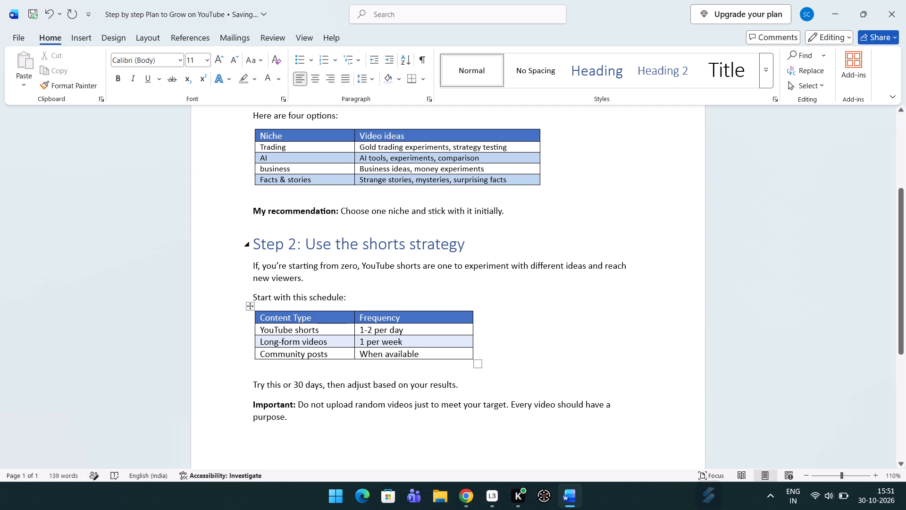
# Underline the "Step 2: Use the shorts strategy" heading.
pyautogui.moveTo(253, 245); pyautogui.dragTo(467, 242)
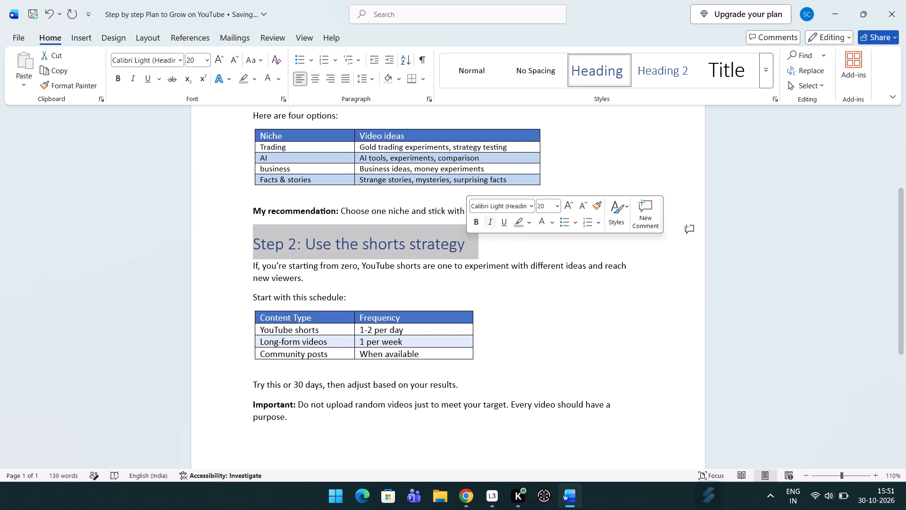
pyautogui.click(500, 221)
# Start a new line below the "Important:" paragraph and give it the same heading style as the Step 2 title.
pyautogui.scroll(-1, 519, 361)
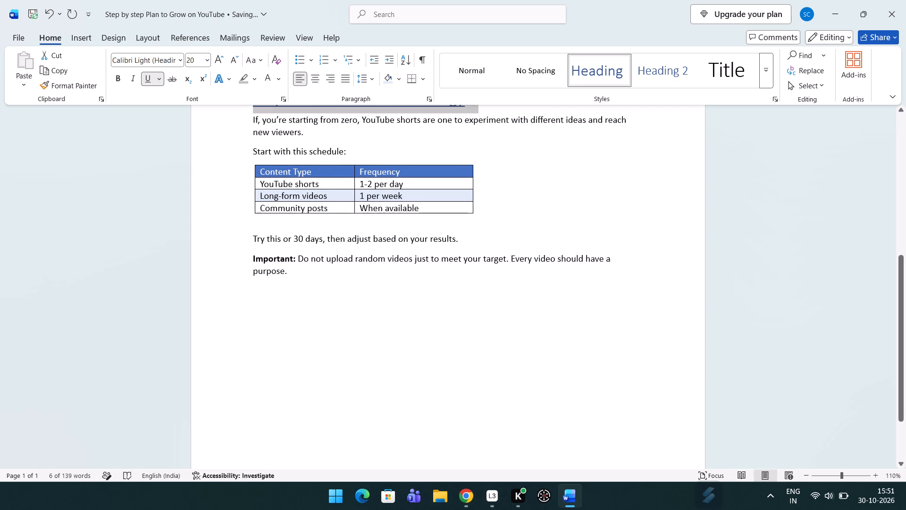
pyautogui.scroll(-1, 519, 361)
pyautogui.scroll(1, 519, 361)
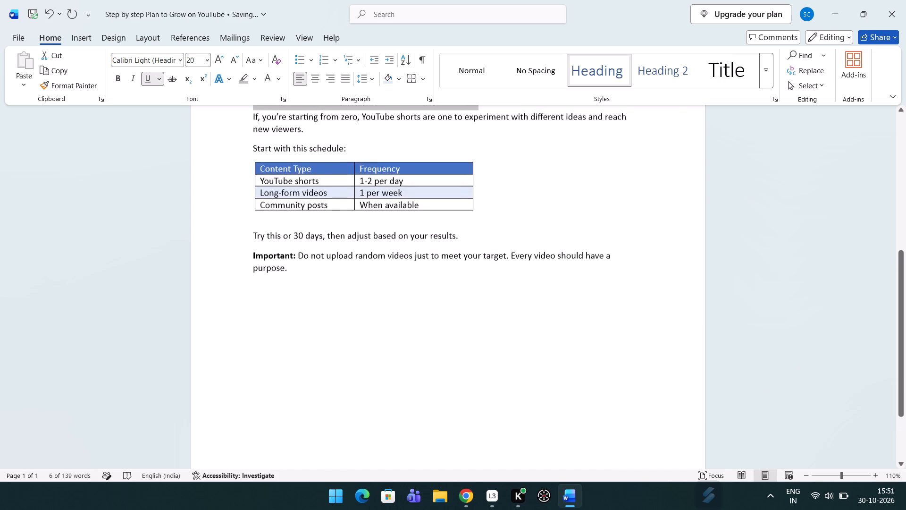
pyautogui.scroll(2, 519, 361)
pyautogui.scroll(-1, 519, 361)
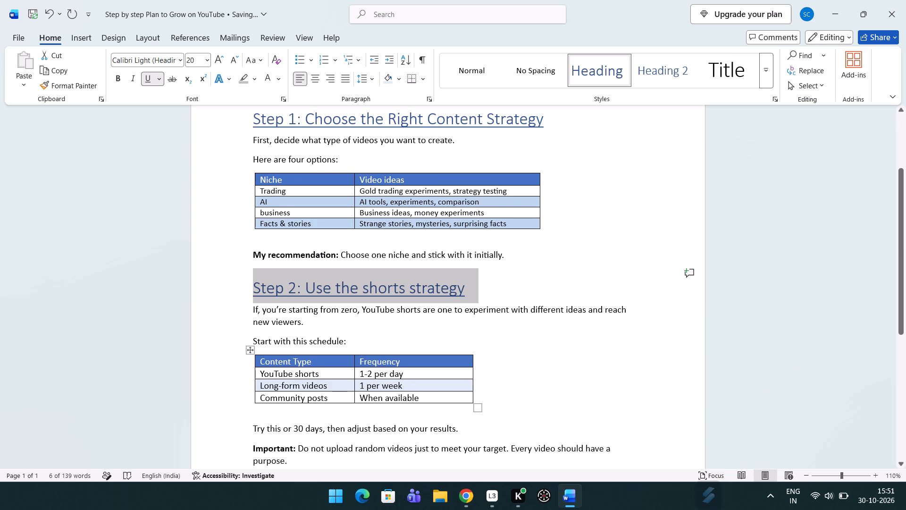
pyautogui.scroll(-2, 457, 391)
pyautogui.click(306, 270)
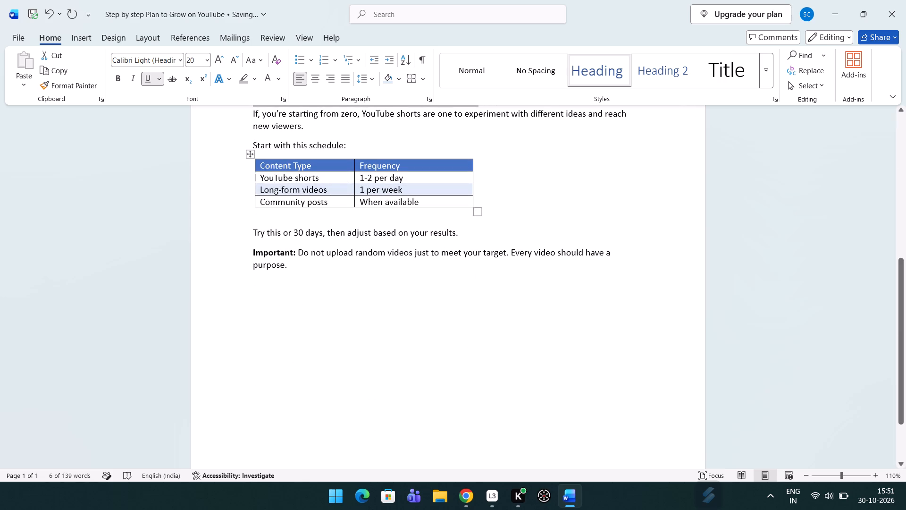
pyautogui.press('Return')
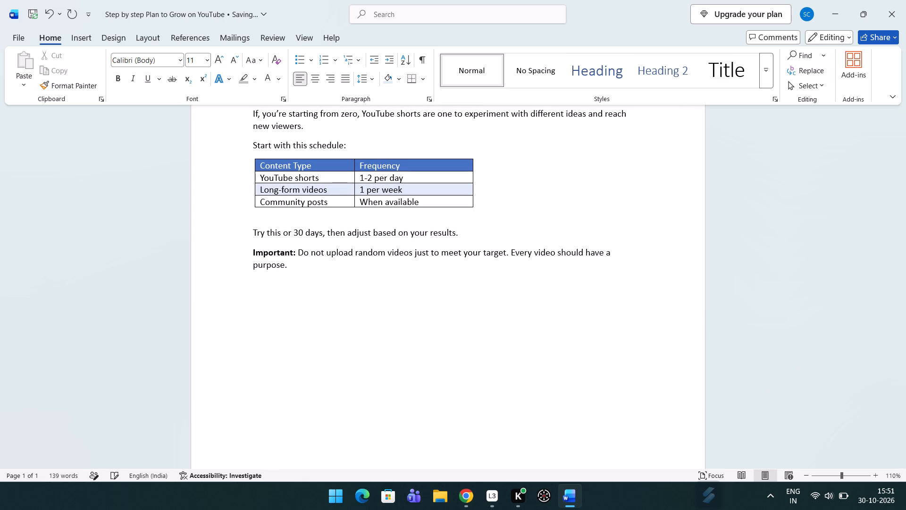
pyautogui.click(585, 86)
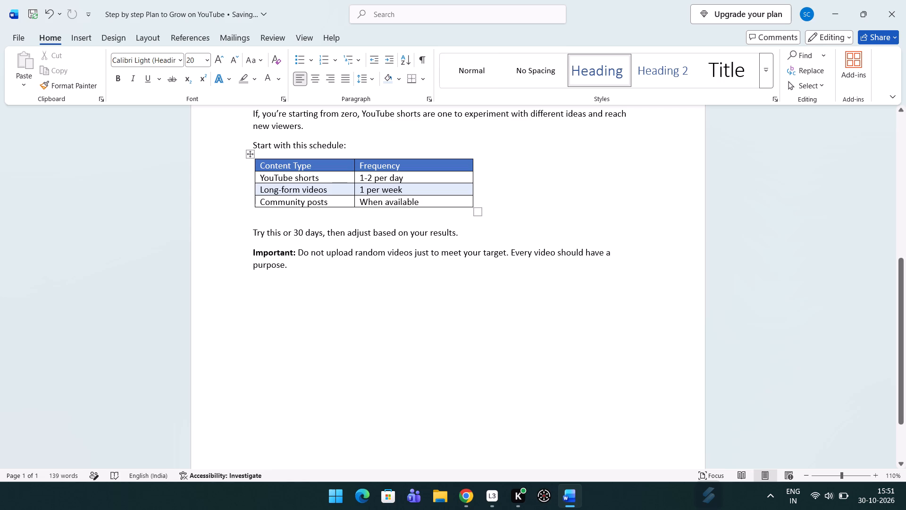
# Write "Step 3: Master the First 2 Seconds" as the text of the new heading line.
pyautogui.click(259, 300)
pyautogui.write('3.')
pyautogui.press('space')
pyautogui.press('BackSpace')
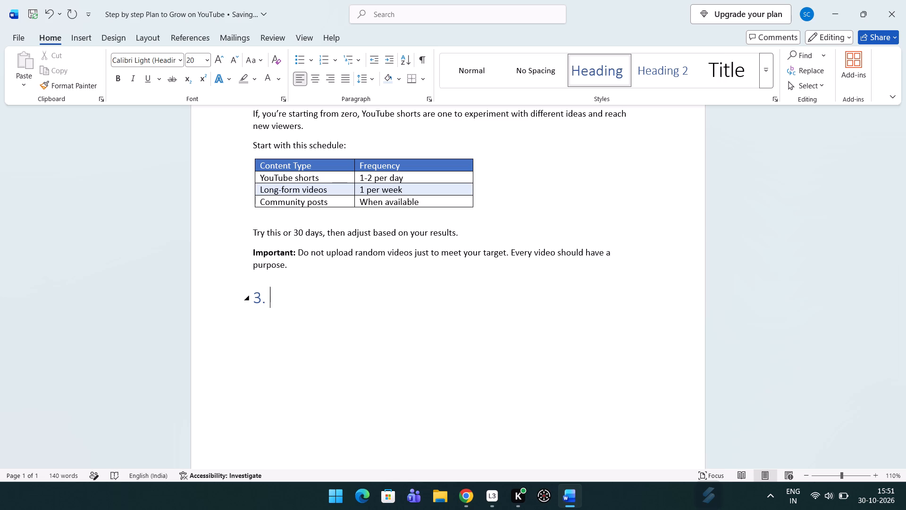
pyautogui.press('BackSpace')
pyautogui.press('BackSpace')
pyautogui.write('step')
pyautogui.press('space')
pyautogui.write('3:')
pyautogui.press('space')
pyautogui.press('m')
pyautogui.press('a')
pyautogui.write('ster')
pyautogui.press('space')
pyautogui.write('the')
pyautogui.press('space')
pyautogui.write('firts')
pyautogui.press('BackSpace')
pyautogui.press('BackSpace')
pyautogui.press('BackSpace')
pyautogui.press('BackSpace')
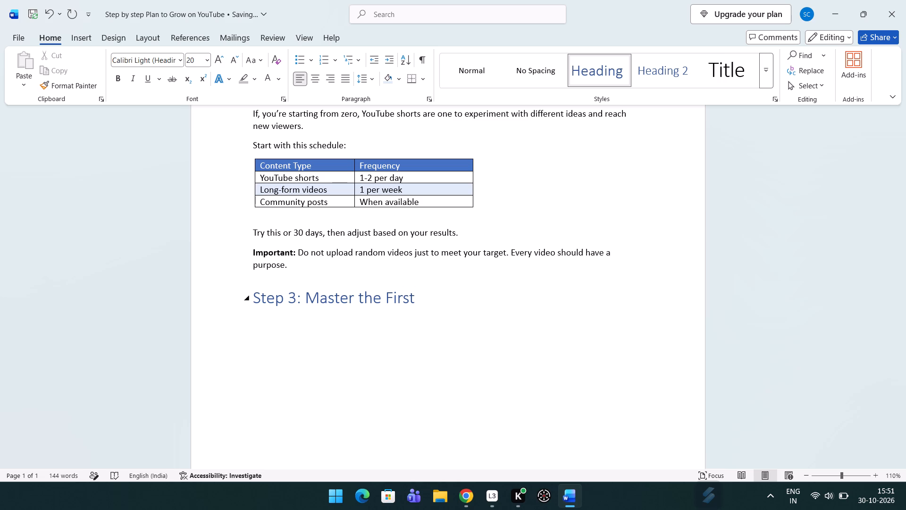
pyautogui.write('2 secon')
pyautogui.write('ds')
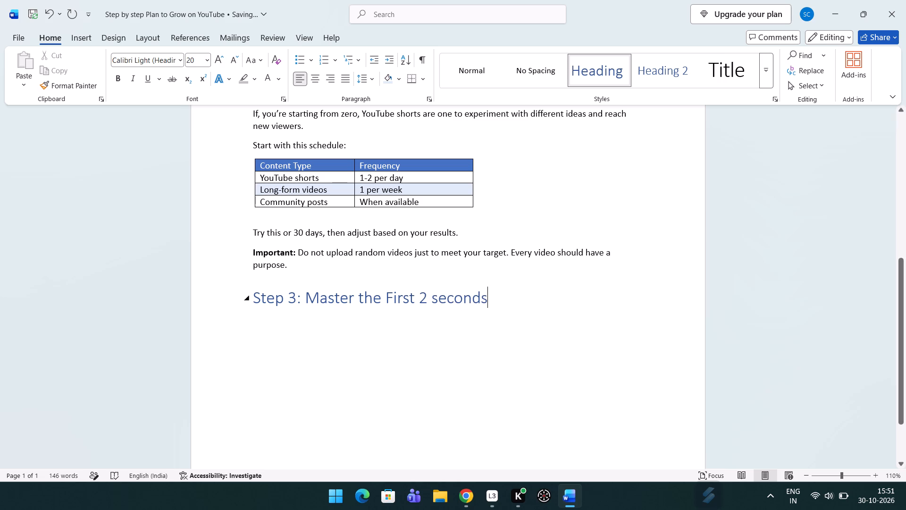
pyautogui.click(439, 299)
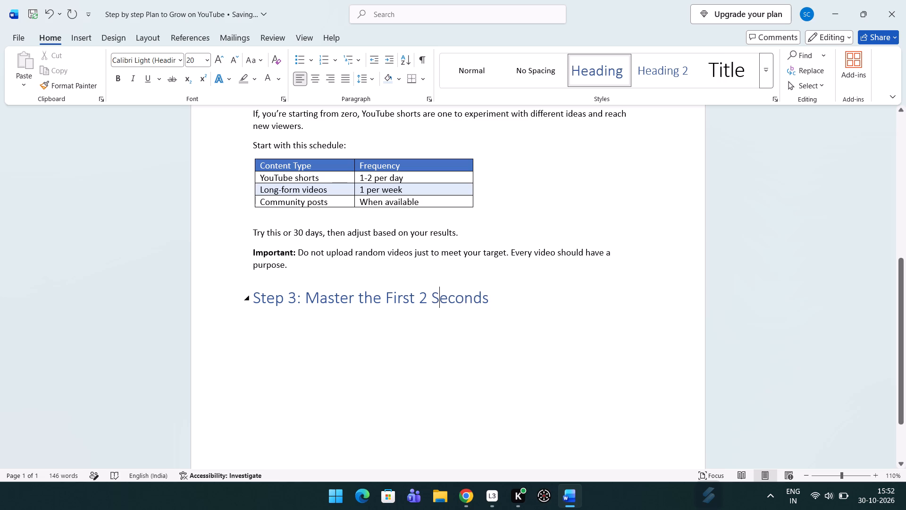
# Underline the "Step 3: Master the First 2 Seconds" heading.
pyautogui.moveTo(497, 294); pyautogui.dragTo(252, 293)
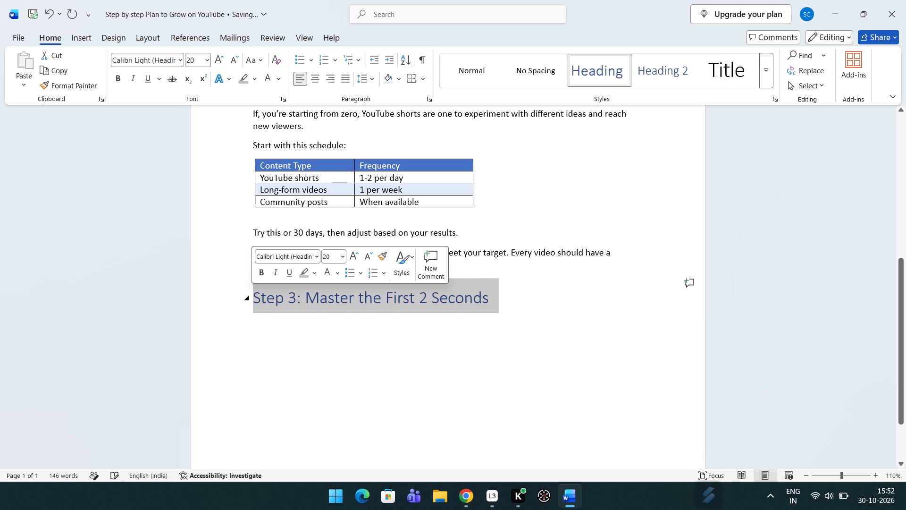
pyautogui.click(291, 270)
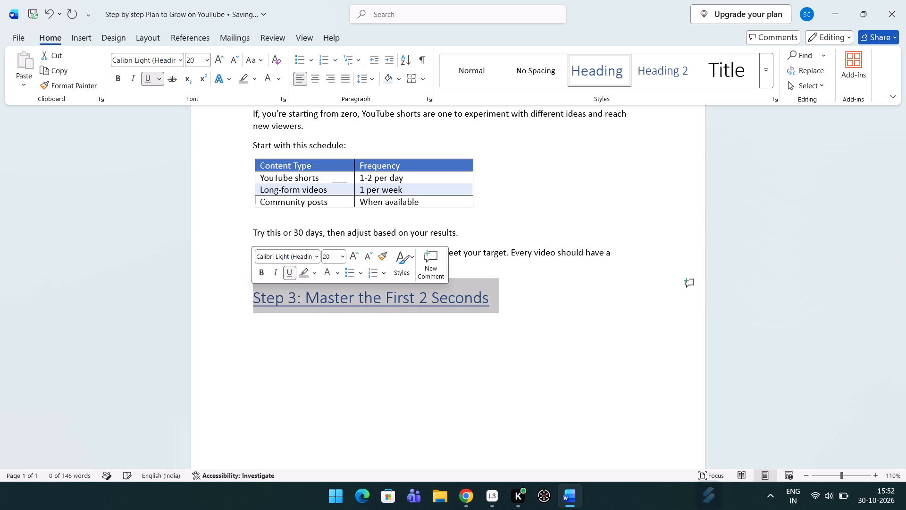
# Below the Step 3 heading, write the body paragraph "The first few seconds are critical because viewers can swipe away immediately.".
pyautogui.click(445, 358)
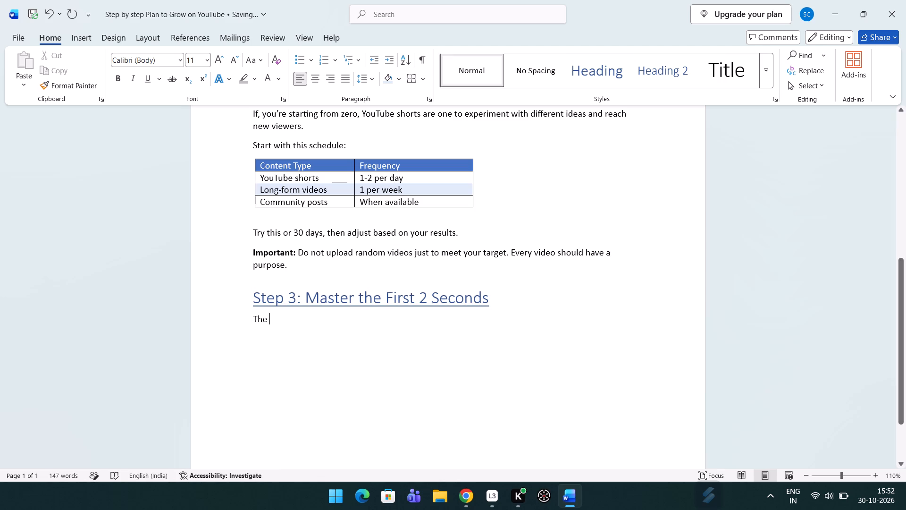
pyautogui.write('fi')
pyautogui.write('rst fer')
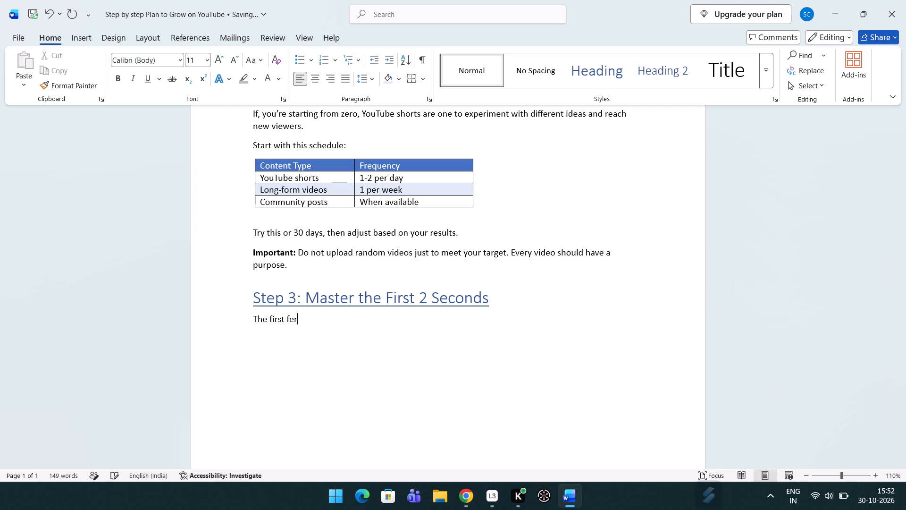
pyautogui.press('BackSpace')
pyautogui.press('space')
pyautogui.press('space')
pyautogui.press('space')
pyautogui.write('n')
pyautogui.press('space')
pyautogui.press('space')
pyautogui.press('space')
pyautogui.press('space')
pyautogui.press('space')
pyautogui.press('space')
pyautogui.press('space')
pyautogui.press('space')
pyautogui.press('BackSpace')
pyautogui.press('BackSpace')
pyautogui.press('BackSpace')
pyautogui.press('BackSpace')
pyautogui.press('BackSpace')
pyautogui.press('BackSpace')
pyautogui.press('BackSpace')
pyautogui.press('BackSpace')
pyautogui.press('BackSpace')
pyautogui.press('BackSpace')
pyautogui.press('BackSpace')
pyautogui.press('BackSpace')
pyautogui.press('BackSpace')
pyautogui.write('ew')
pyautogui.press('space')
pyautogui.write('secon')
pyautogui.write('ds')
pyautogui.press('space')
pyautogui.write('are critical')
pyautogui.press('space')
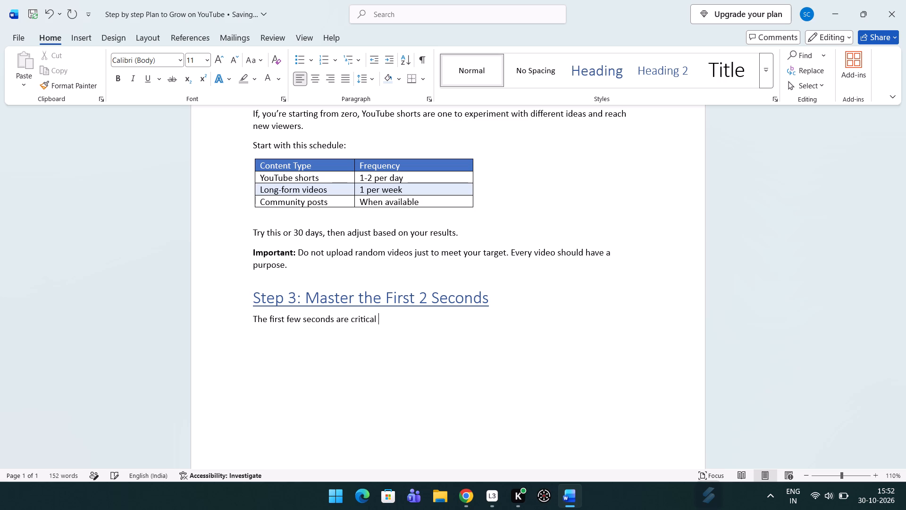
pyautogui.write('because')
pyautogui.press('space')
pyautogui.write('vi')
pyautogui.write('ewrs')
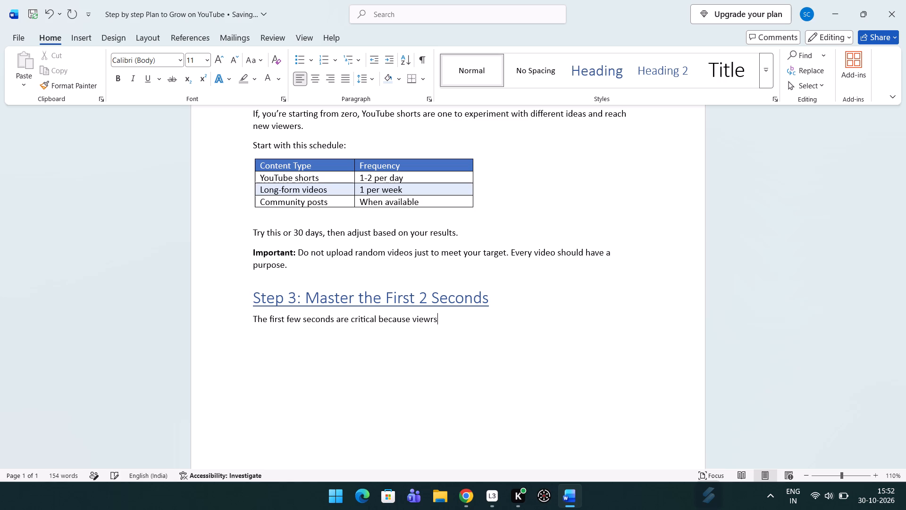
pyautogui.press('BackSpace')
pyautogui.press('BackSpace')
pyautogui.press('w')
pyautogui.press('BackSpace')
pyautogui.write('ers')
pyautogui.press('space')
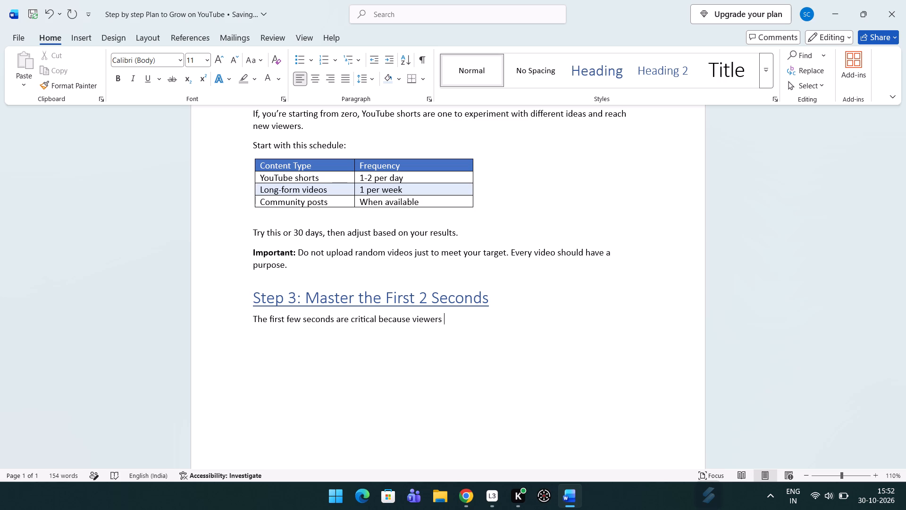
pyautogui.write('can')
pyautogui.press('space')
pyautogui.write('swipe')
pyautogui.press('space')
pyautogui.press('a')
pyautogui.write('way')
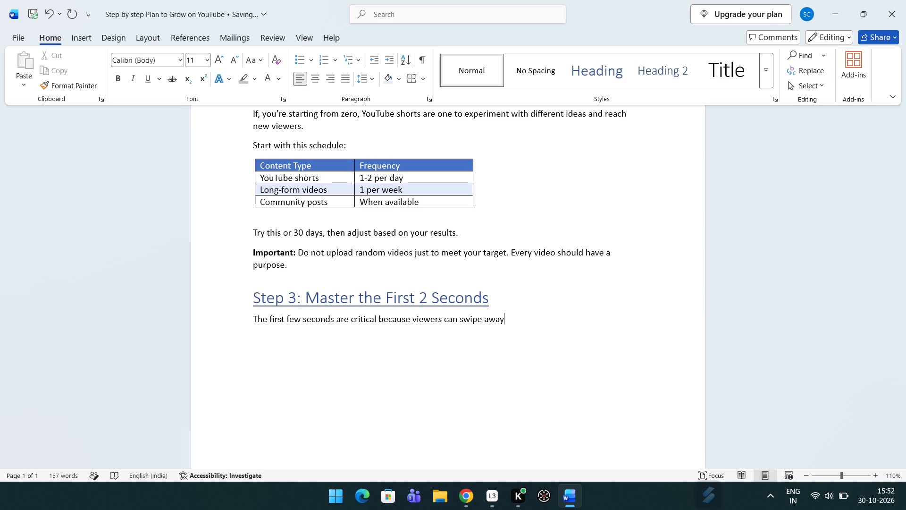
pyautogui.press('space')
pyautogui.write('immedia')
pyautogui.press('t')
pyautogui.write('ely')
pyautogui.press('space')
pyautogui.press('BackSpace')
pyautogui.press('.')
pyautogui.press('Return')
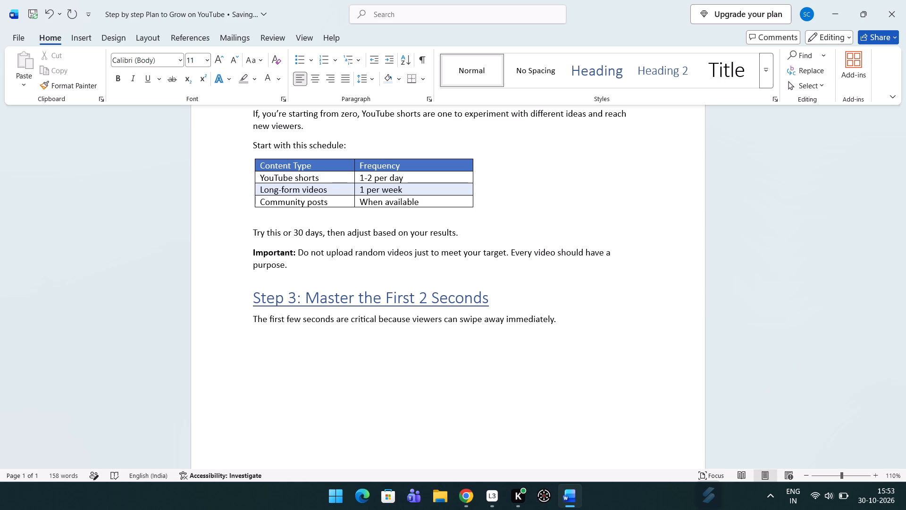
# Add the lead-in line "Avoid opening with:" below the first Step 3 paragraph.
pyautogui.press('a')
pyautogui.write('voidf')
pyautogui.press('BackSpace')
pyautogui.press('space')
pyautogui.write('opening')
pyautogui.press('space')
pyautogui.write('with')
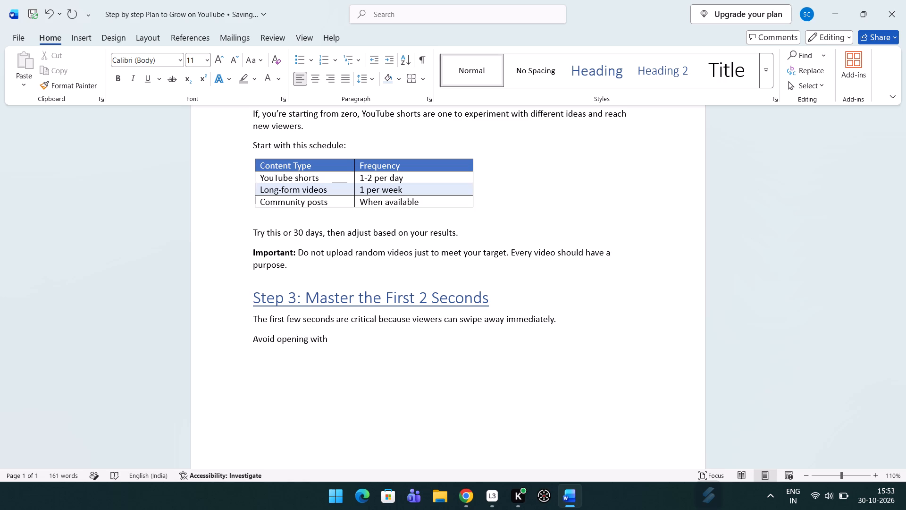
pyautogui.hotkey('shift', ':')
pyautogui.press('Return')
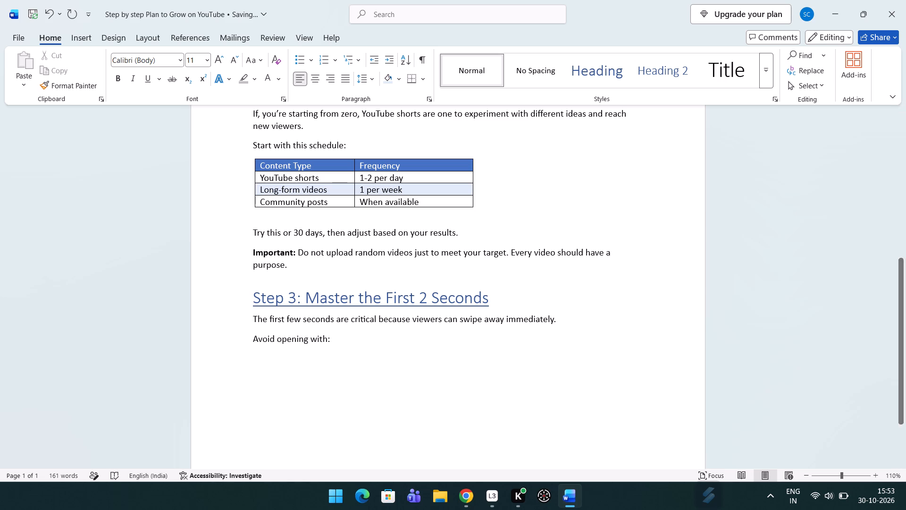
# Start a bulleted list under "Avoid opening with:" and write its first item as "Hello, gyus!" in quotation marks.
pyautogui.click(297, 58)
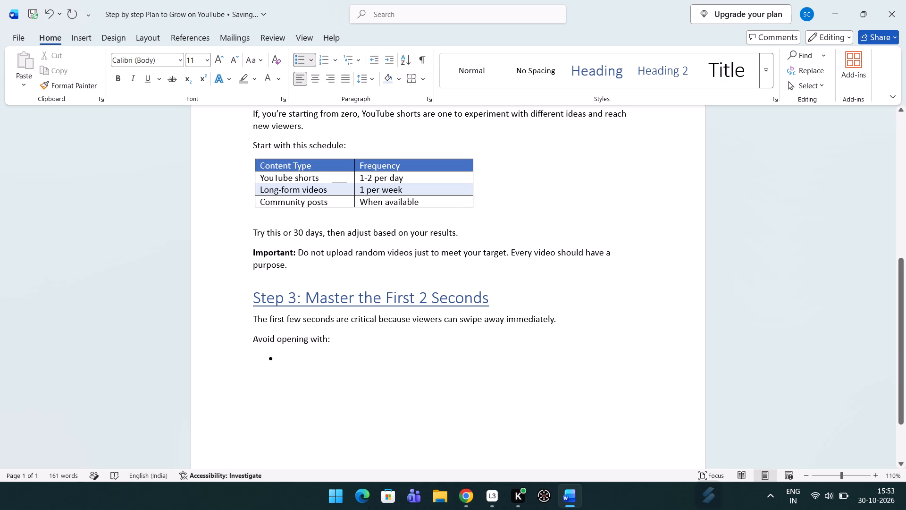
pyautogui.press('h')
pyautogui.press('e')
pyautogui.write('llo')
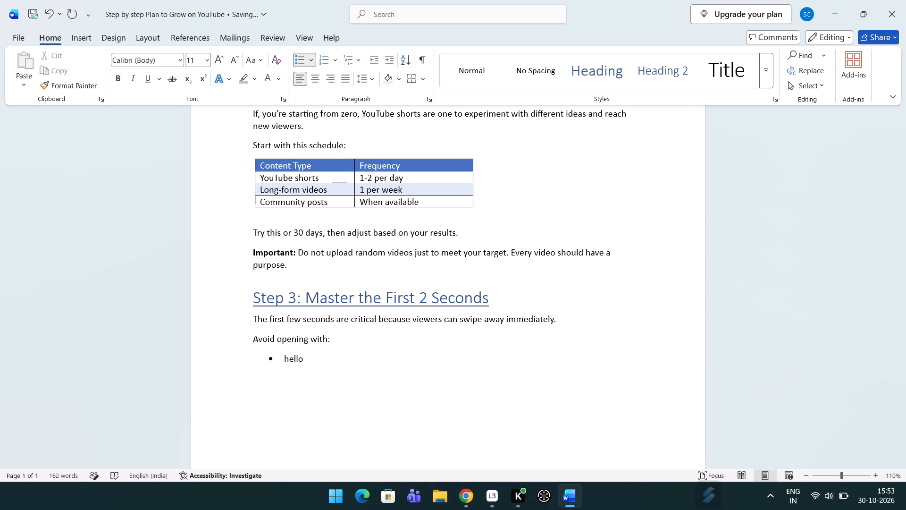
pyautogui.press('BackSpace')
pyautogui.press('BackSpace')
pyautogui.press('BackSpace')
pyautogui.press('BackSpace')
pyautogui.press('BackSpace')
pyautogui.hotkey('shift', '"')
pyautogui.write('helo=l')
pyautogui.press('BackSpace')
pyautogui.press('BackSpace')
pyautogui.press('BackSpace')
pyautogui.write('lo')
pyautogui.press('space')
pyautogui.press('BackSpace')
pyautogui.press('BackSpace')
pyautogui.press('BackSpace')
pyautogui.press('BackSpace')
pyautogui.press('BackSpace')
pyautogui.press('BackSpace')
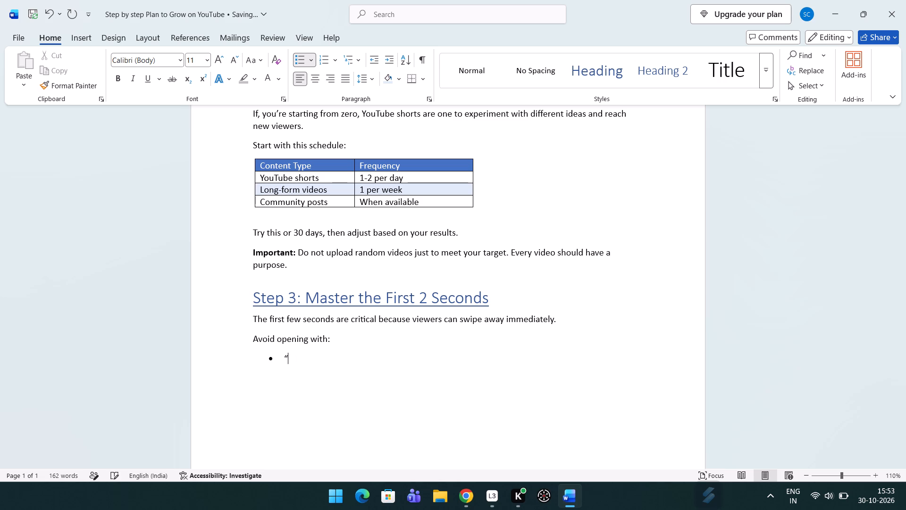
pyautogui.write('ello')
pyautogui.press('space')
pyautogui.press('BackSpace')
pyautogui.write(',')
pyautogui.press('space')
pyautogui.write('gyus')
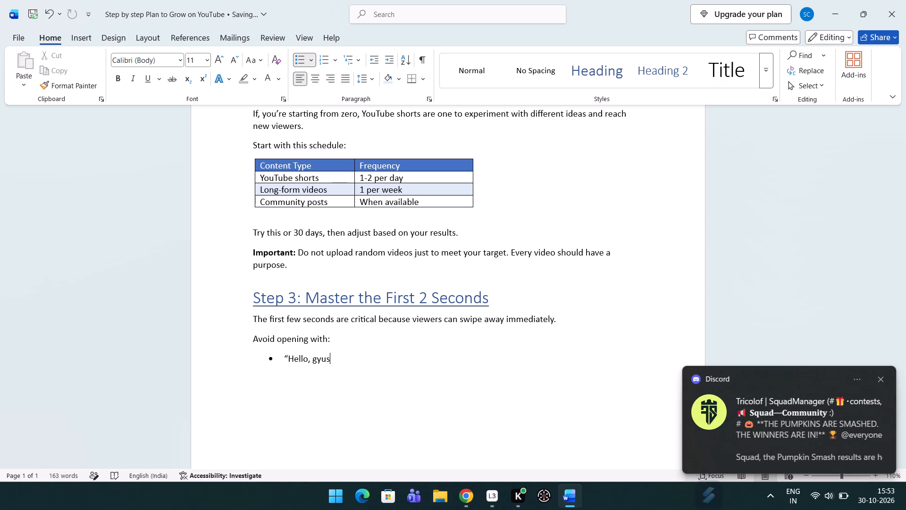
pyautogui.hotkey('shift', '!')
pyautogui.hotkey('shift', '"')
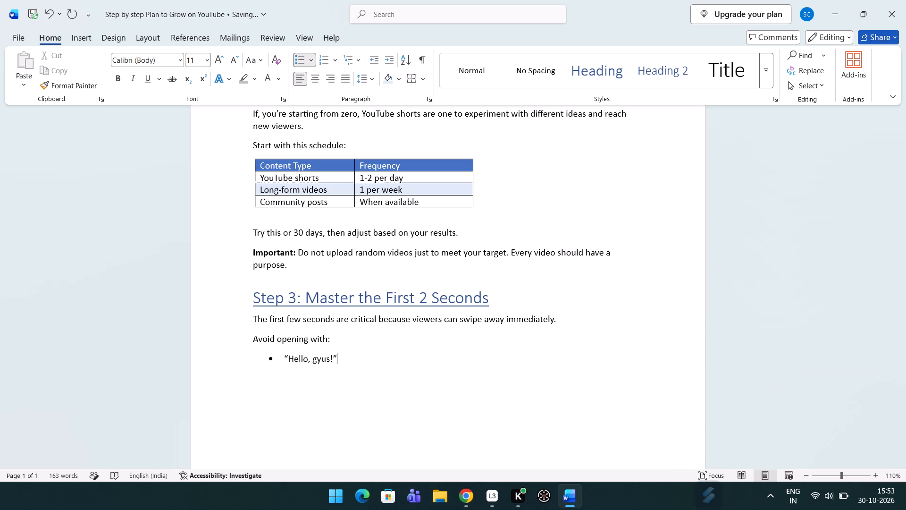
# Add a second bullet under "Avoid opening with:" reading "Welcome back to my channel.", without quotation marks.
pyautogui.press('Return')
pyautogui.write('lcome')
pyautogui.press('space')
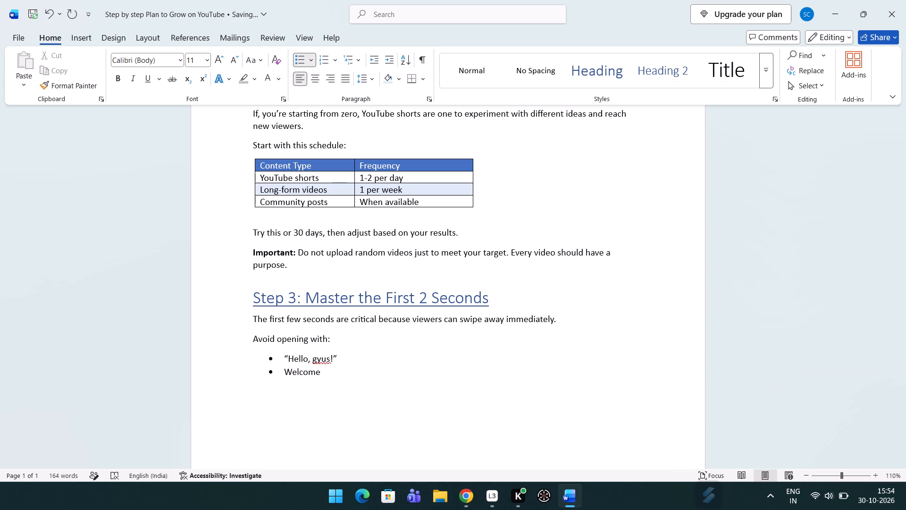
pyautogui.write('back to may')
pyautogui.press('BackSpace')
pyautogui.press('BackSpace')
pyautogui.write('y channel')
pyautogui.press('space')
pyautogui.press('BackSpace')
pyautogui.press('.')
# Add a third bullet in quotation marks reading "Today, I'm going to tell you something", followed by a full stop.
pyautogui.press('Return')
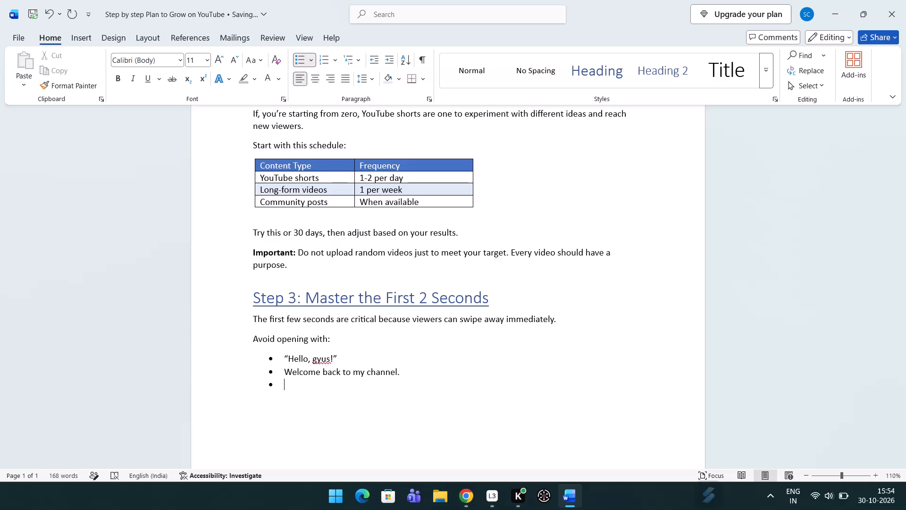
pyautogui.hotkey('shift', '"')
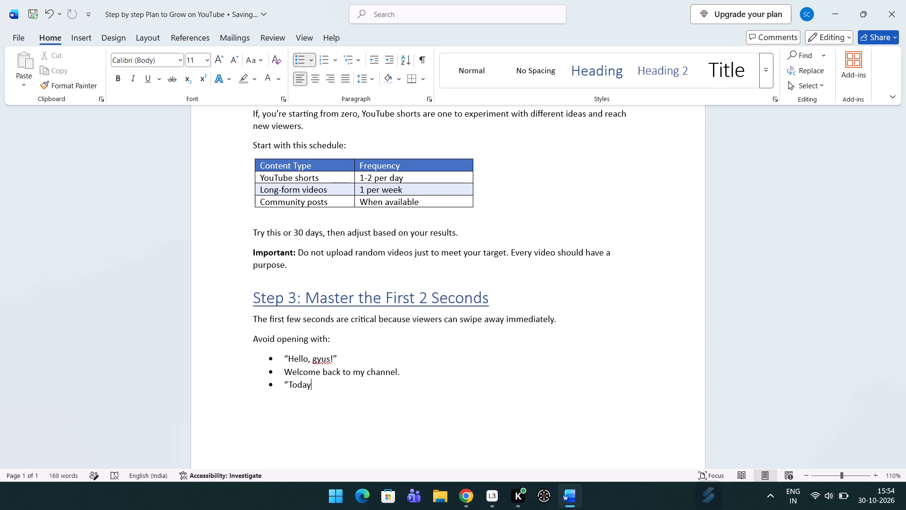
pyautogui.write(',')
pyautogui.press('space')
pyautogui.press('i')
pyautogui.write("'m")
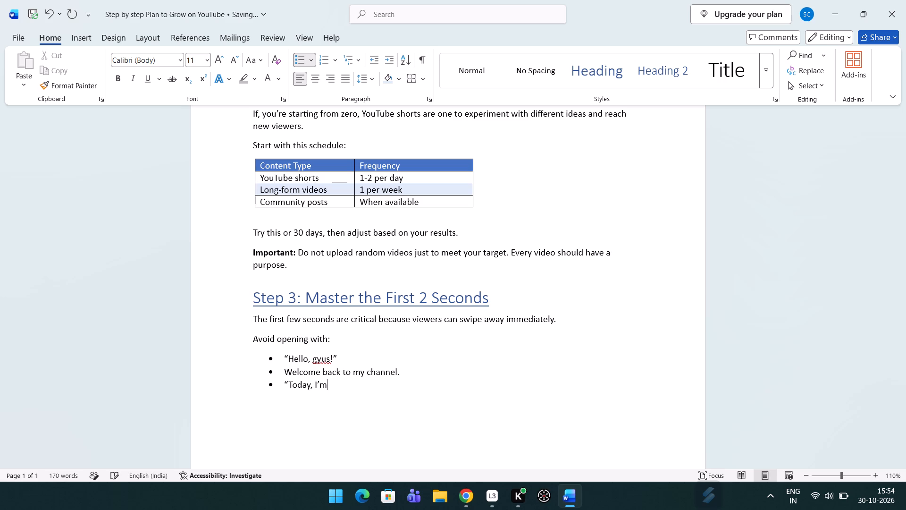
pyautogui.press('space')
pyautogui.write('gogin')
pyautogui.press('BackSpace')
pyautogui.press('BackSpace')
pyautogui.press('BackSpace')
pyautogui.press('BackSpace')
pyautogui.write('oin')
pyautogui.write('g to te')
pyautogui.press('BackSpace')
pyautogui.write('ell')
pyautogui.press('space')
pyautogui.write('you')
pyautogui.press('space')
pyautogui.write('some')
pyautogui.press('t')
pyautogui.write('hin')
pyautogui.write('g')
pyautogui.press('space')
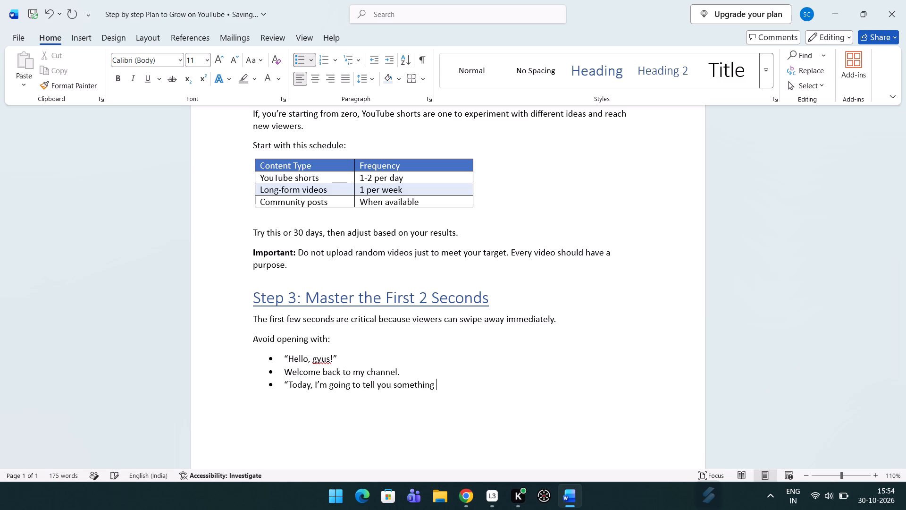
pyautogui.press('space')
pyautogui.press('space')
pyautogui.press('space')
pyautogui.press('BackSpace')
pyautogui.press('BackSpace')
pyautogui.press('BackSpace')
pyautogui.press('BackSpace')
pyautogui.write('".')
# Replace the misspelled word "gyus" in the first bullet with the spelling suggestion "guy's".
pyautogui.rightClick(322, 361)
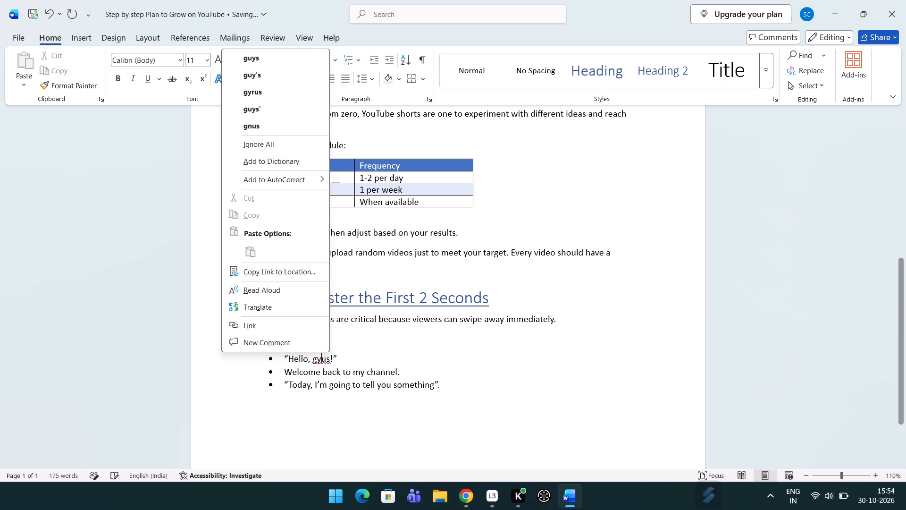
pyautogui.click(274, 70)
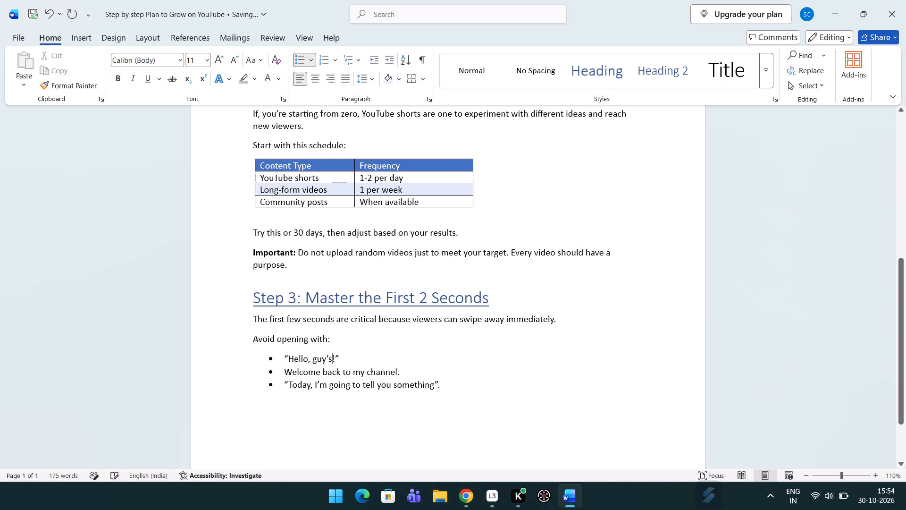
# Enclose the second bullet, "Welcome back to my channel.", in quotation marks, with the closing mark after the full stop.
pyautogui.click(284, 373)
pyautogui.hotkey('shift', '"')
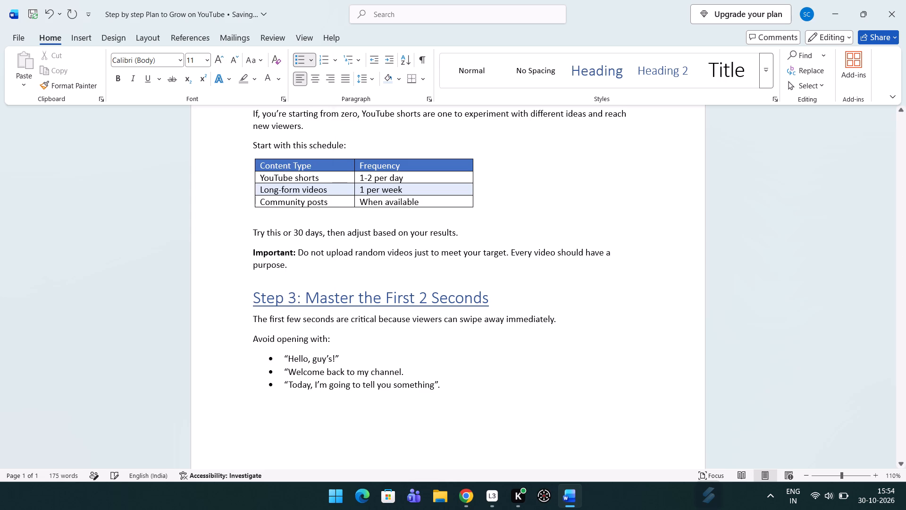
pyautogui.click(402, 371)
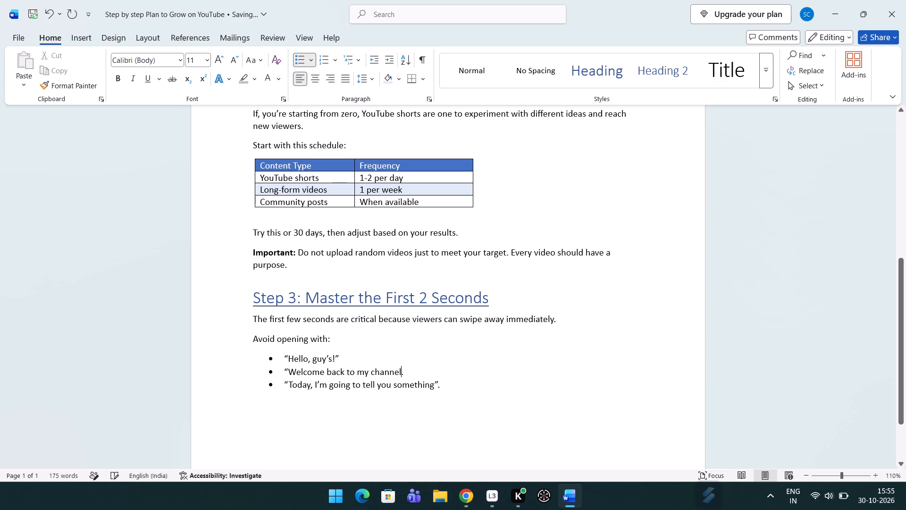
pyautogui.hotkey('shift', '"')
pyautogui.press('BackSpace')
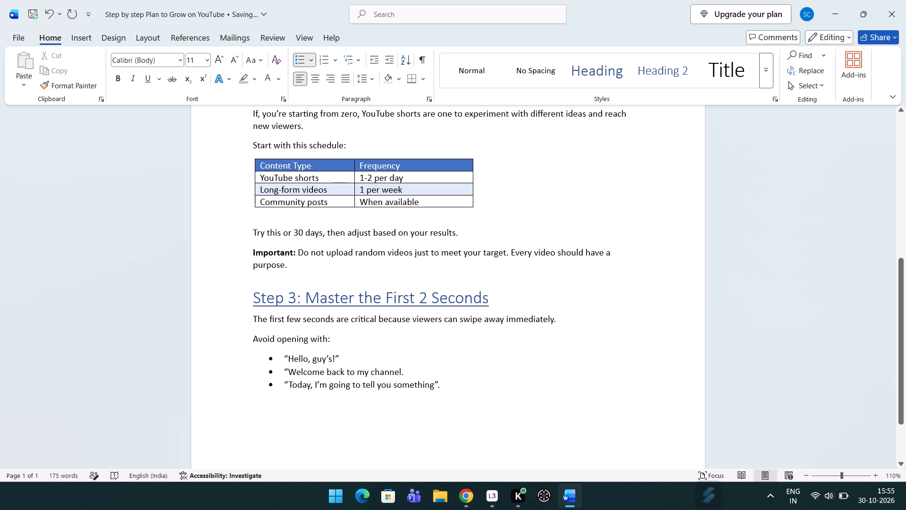
pyautogui.click(407, 373)
pyautogui.hotkey('shift', '"')
# Below the third bullet, begin an indented line without a bullet reading "Instead start with".
pyautogui.click(452, 382)
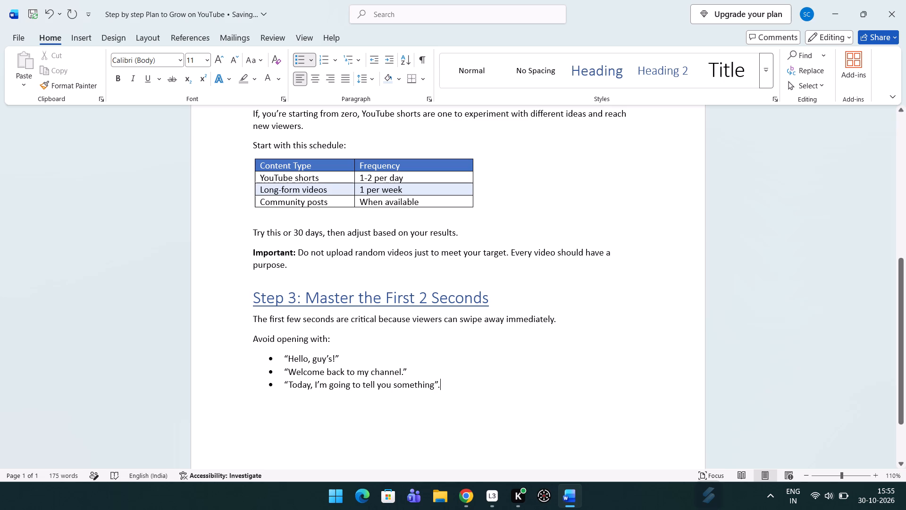
pyautogui.click(297, 60)
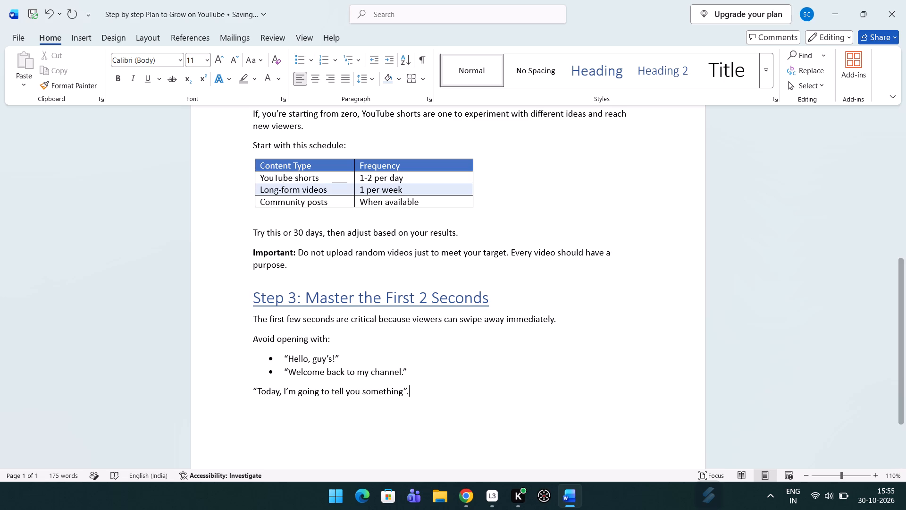
pyautogui.click(294, 58)
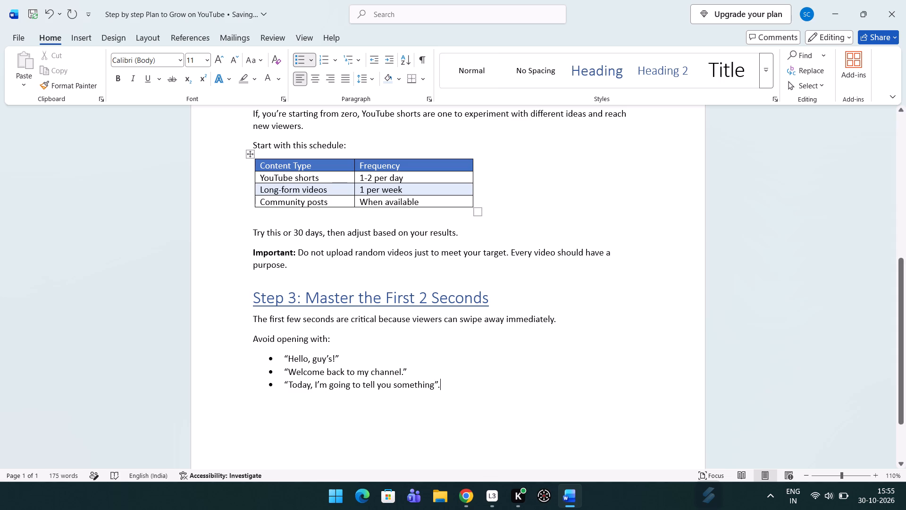
pyautogui.press('Return')
pyautogui.press('BackSpace')
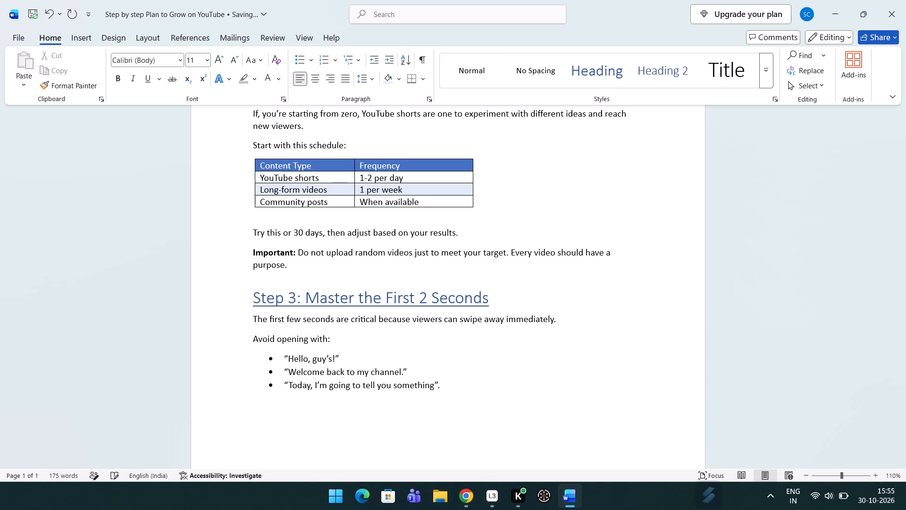
pyautogui.press('BackSpace')
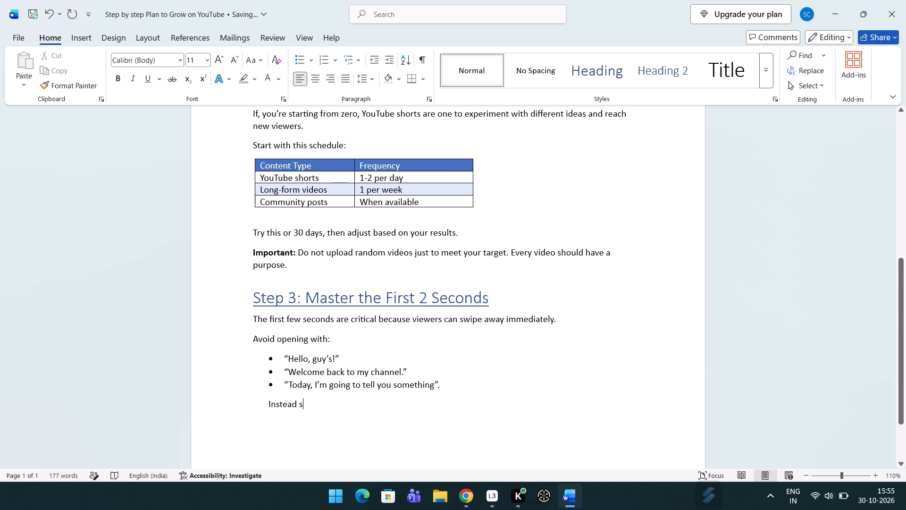
pyautogui.press('t')
pyautogui.write('rats with')
pyautogui.press('space')
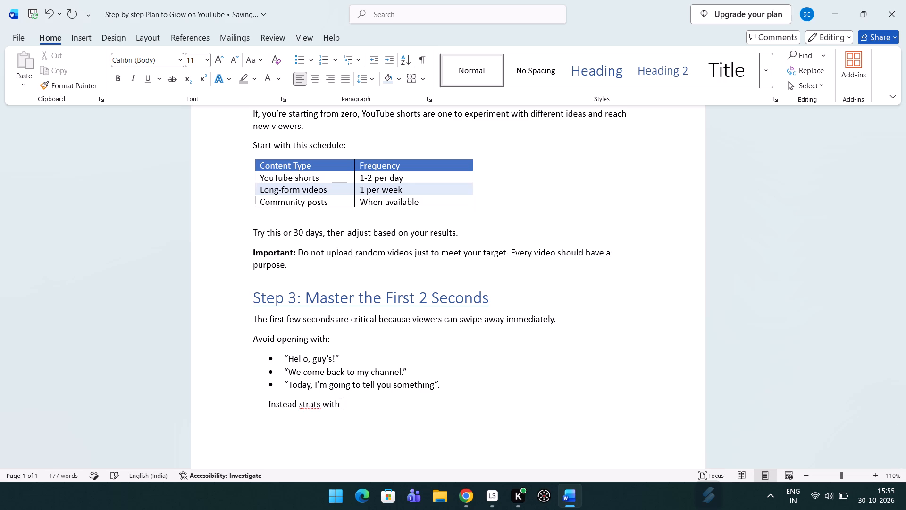
pyautogui.rightClick(305, 408)
pyautogui.click(254, 110)
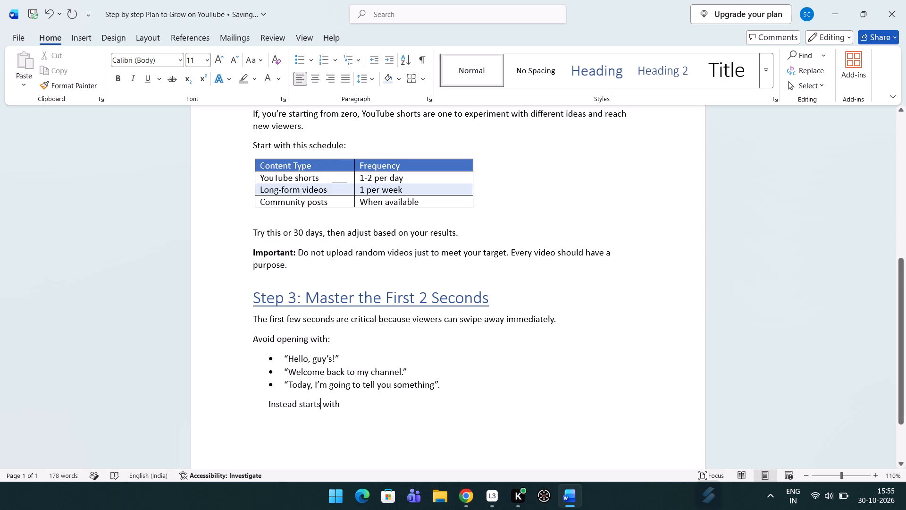
pyautogui.press('BackSpace')
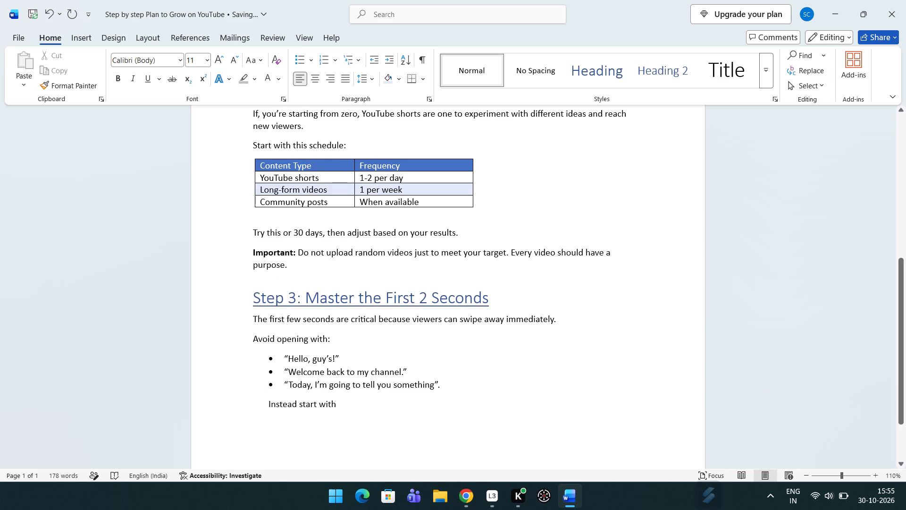
pyautogui.click(339, 406)
# Complete the line with "the most interesting part of your video." and begin a new paragraph.
pyautogui.write('the most')
pyautogui.press('space')
pyautogui.write('interrs')
pyautogui.press('BackSpace')
pyautogui.press('BackSpace')
pyautogui.write('sting')
pyautogui.press('space')
pyautogui.write('part')
pyautogui.press('space')
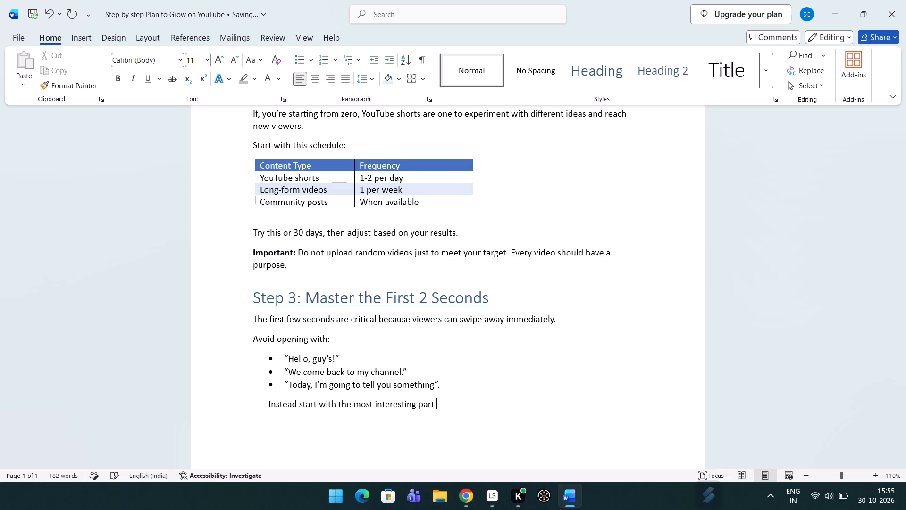
pyautogui.write('of your')
pyautogui.press('space')
pyautogui.write('video')
pyautogui.press('space')
pyautogui.press('BackSpace')
pyautogui.press('.')
pyautogui.press('Return')
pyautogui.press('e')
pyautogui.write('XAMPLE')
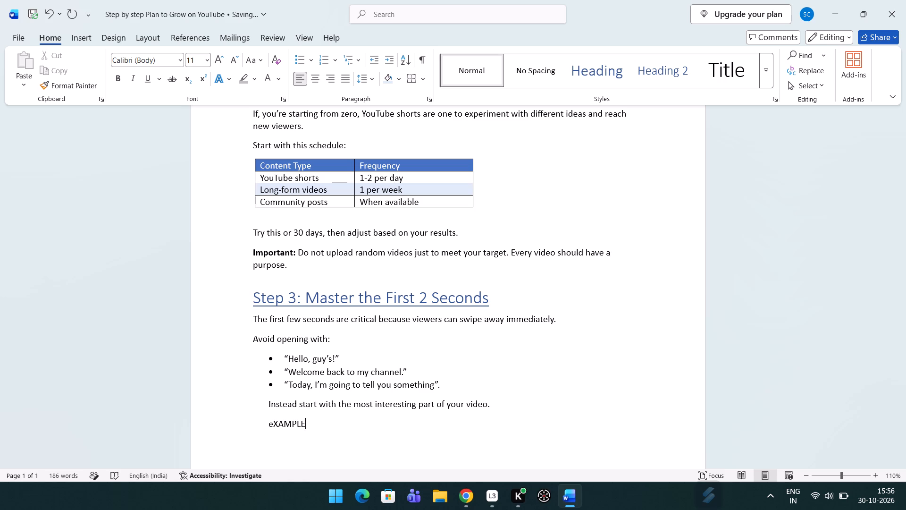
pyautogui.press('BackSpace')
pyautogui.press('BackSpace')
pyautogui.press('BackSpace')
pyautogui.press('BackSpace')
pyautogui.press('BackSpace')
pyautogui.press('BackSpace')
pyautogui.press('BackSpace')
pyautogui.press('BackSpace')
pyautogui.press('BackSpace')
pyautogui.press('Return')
# Add the line "Example for trading channel" below the sentence about the most interesting part.
pyautogui.press('e')
pyautogui.write('xam')
pyautogui.write('ple')
pyautogui.press('space')
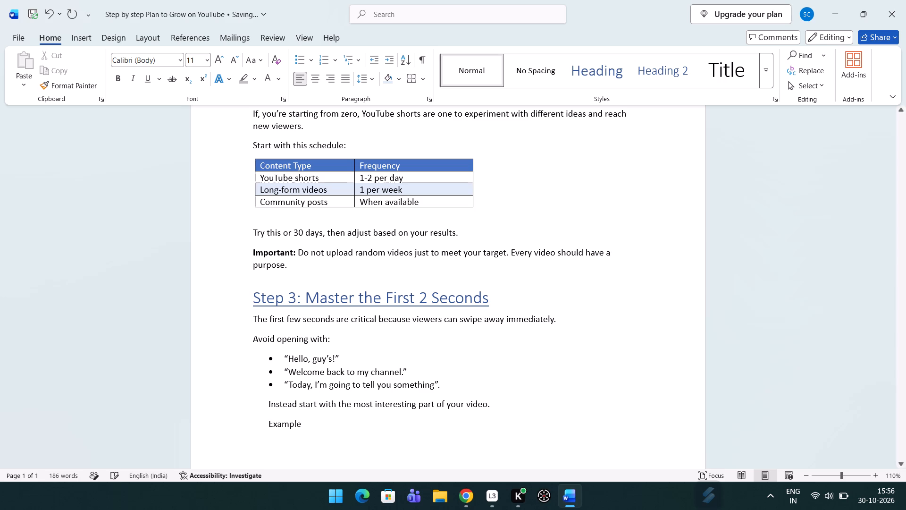
pyautogui.write('for')
pyautogui.press('space')
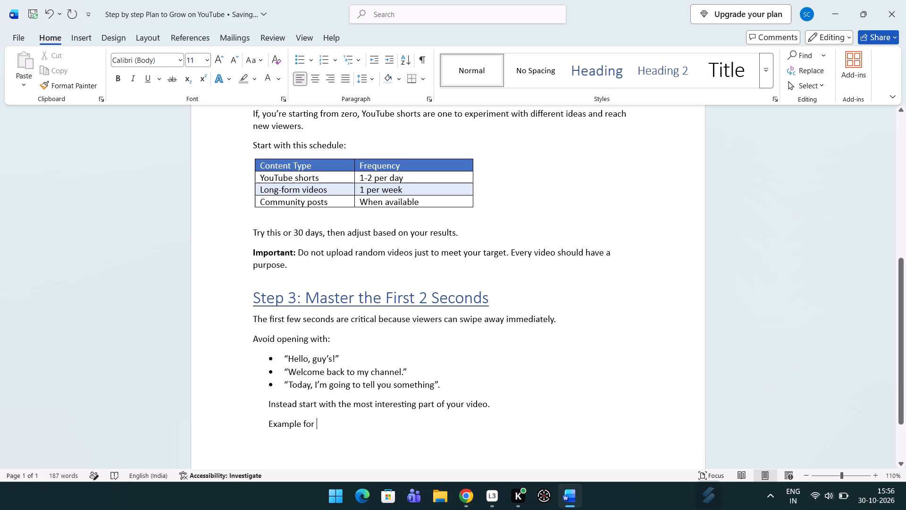
pyautogui.write('te')
pyautogui.press('BackSpace')
pyautogui.write('rading channel')
pyautogui.press('space')
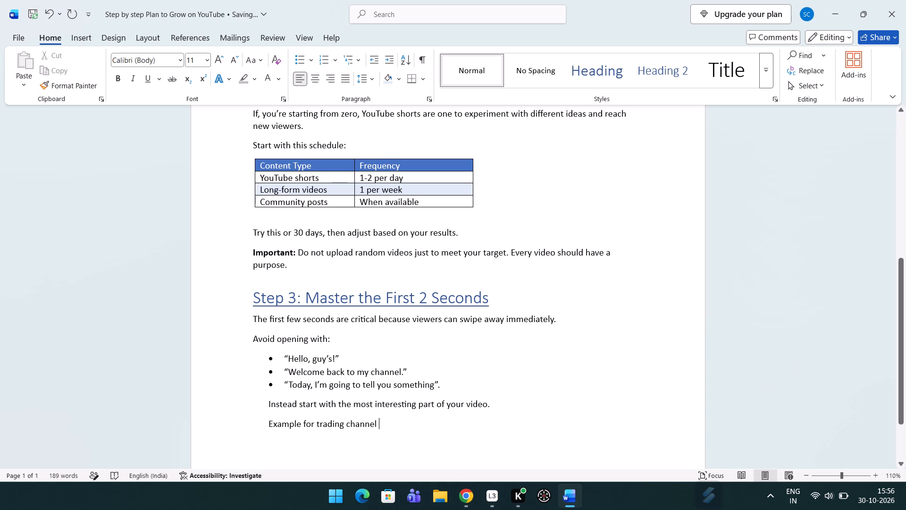
# Make the line "Example for trading channel" bold.
pyautogui.moveTo(382, 422); pyautogui.dragTo(243, 420)
pyautogui.click(252, 398)
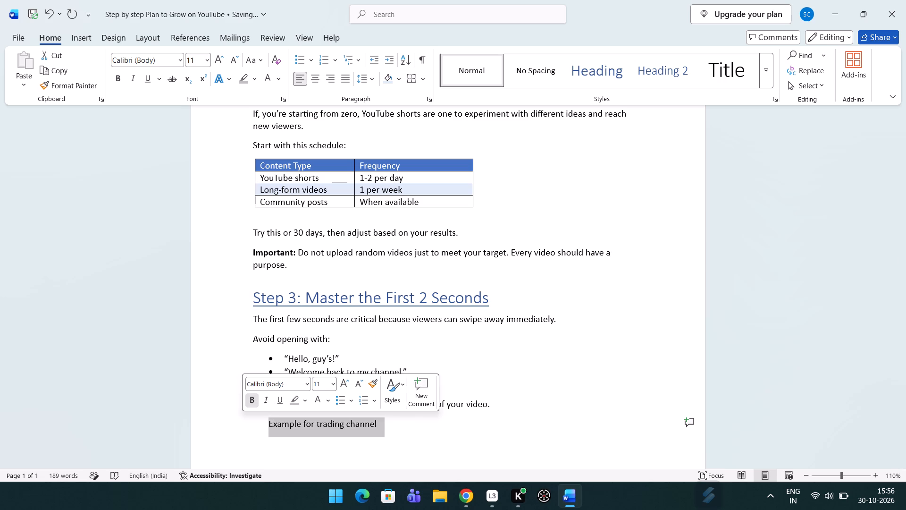
pyautogui.click(398, 439)
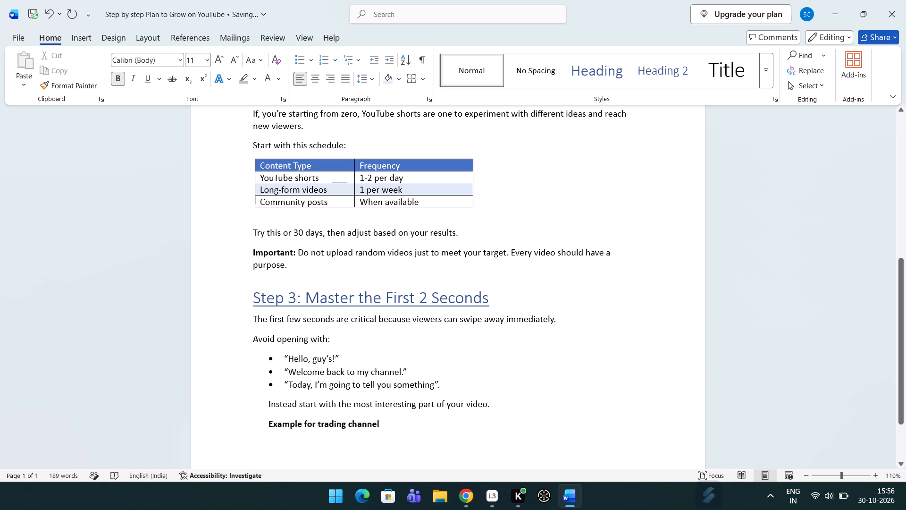
# On a new line below the example heading, add the label "Weak hook:" in regular, non-bold text.
pyautogui.press('Return')
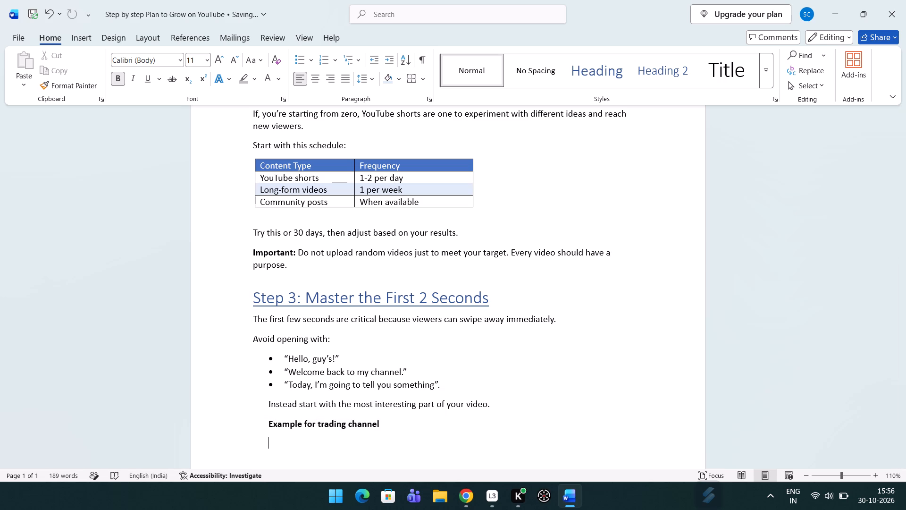
pyautogui.press('w')
pyautogui.write('eak')
pyautogui.press('space')
pyautogui.click(117, 76)
pyautogui.moveTo(305, 435); pyautogui.dragTo(257, 444)
pyautogui.moveTo(301, 451); pyautogui.dragTo(249, 447)
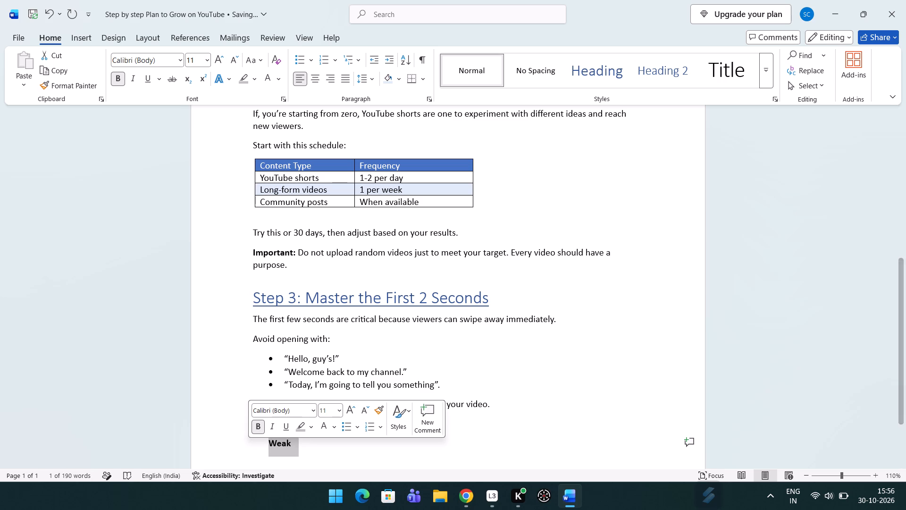
pyautogui.click(254, 430)
pyautogui.click(299, 450)
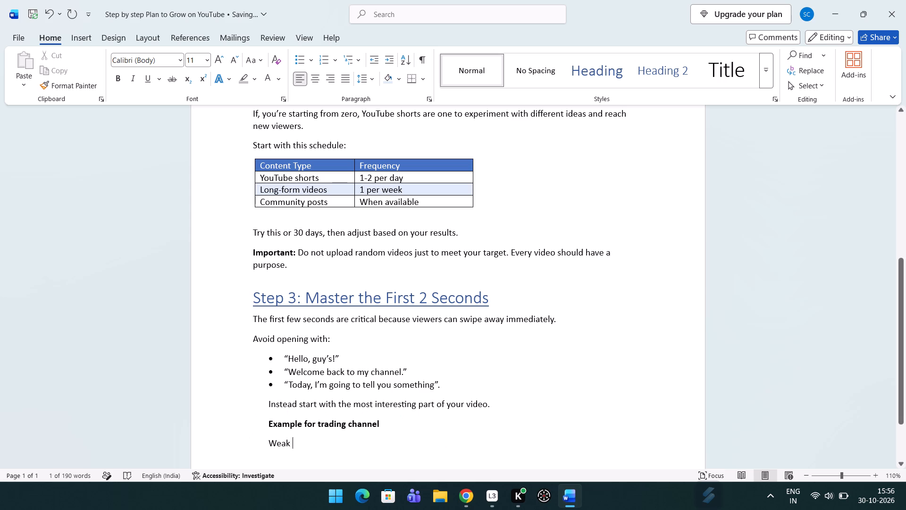
pyautogui.write('hool')
pyautogui.press('space')
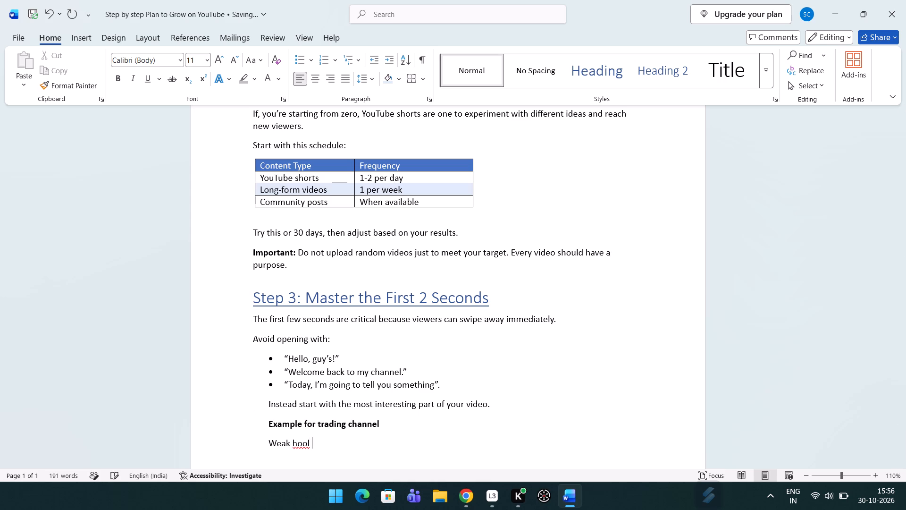
pyautogui.press('BackSpace')
pyautogui.press('BackSpace')
pyautogui.press('k')
pyautogui.hotkey('shift', ':')
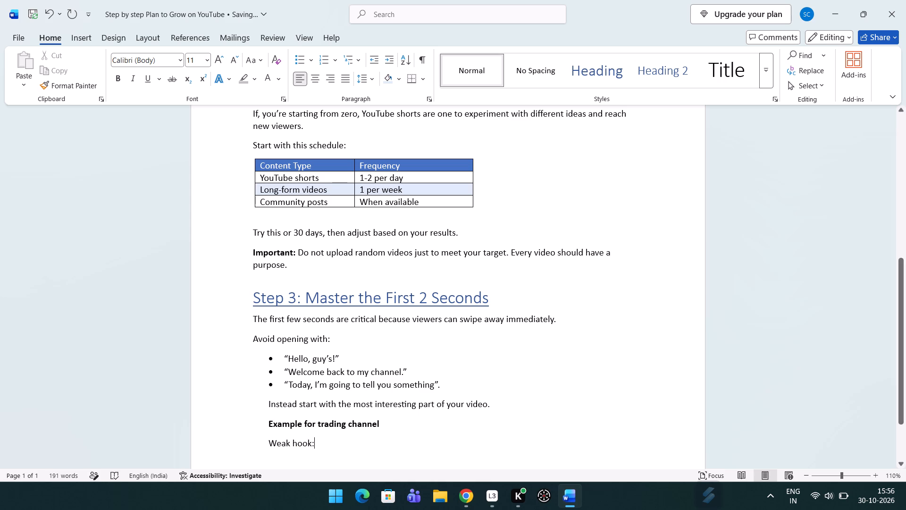
# Make the label "Weak hook:" bold.
pyautogui.moveTo(266, 442); pyautogui.dragTo(361, 441)
pyautogui.click(369, 420)
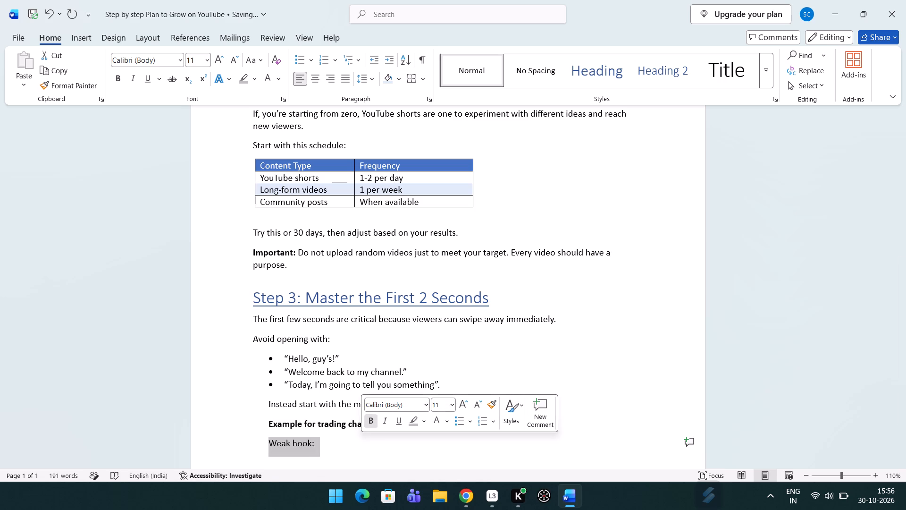
pyautogui.click(328, 449)
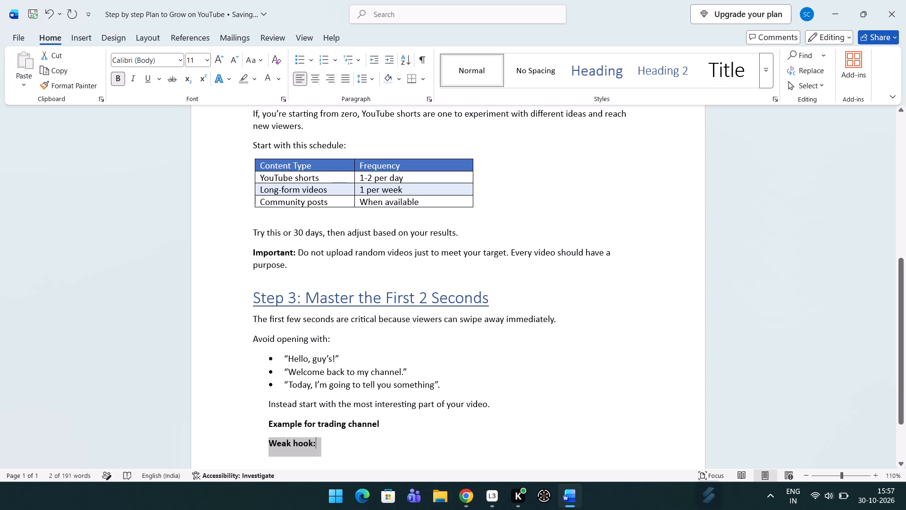
# After the label "Weak hook:", begin the quotation “Today in regular, non-bold text.
pyautogui.press('space')
pyautogui.hotkey('shift', '"')
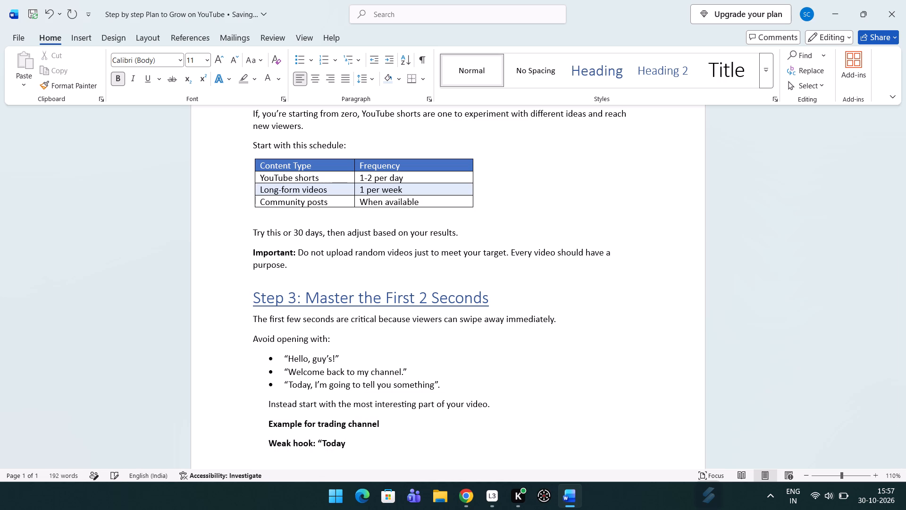
pyautogui.moveTo(355, 444); pyautogui.dragTo(317, 441)
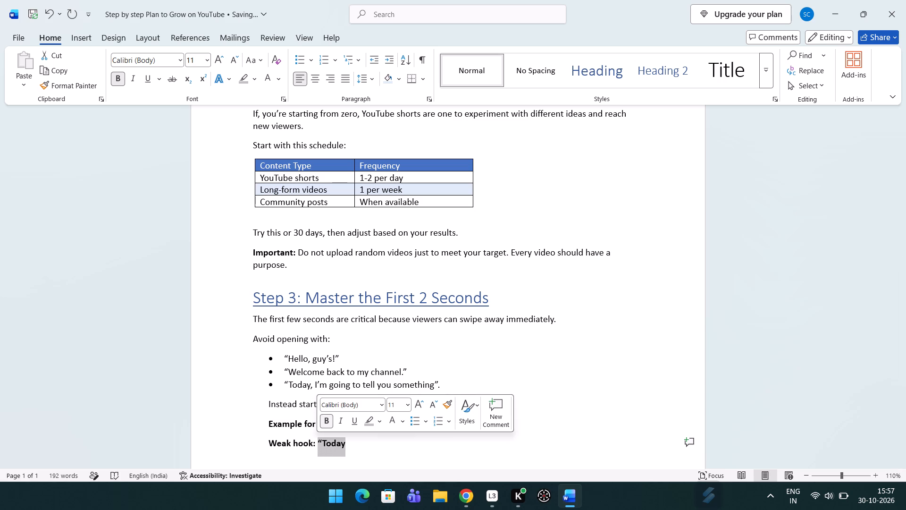
pyautogui.click(329, 418)
pyautogui.click(357, 446)
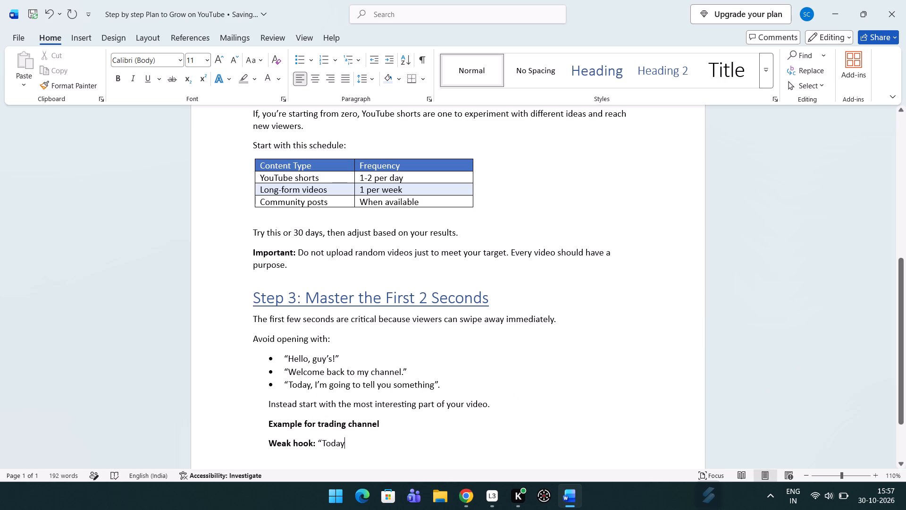
# Complete the weak hook quotation so it reads “Today, I’m going to test my gold trading strategy.”.
pyautogui.press('space')
pyautogui.press('BackSpace')
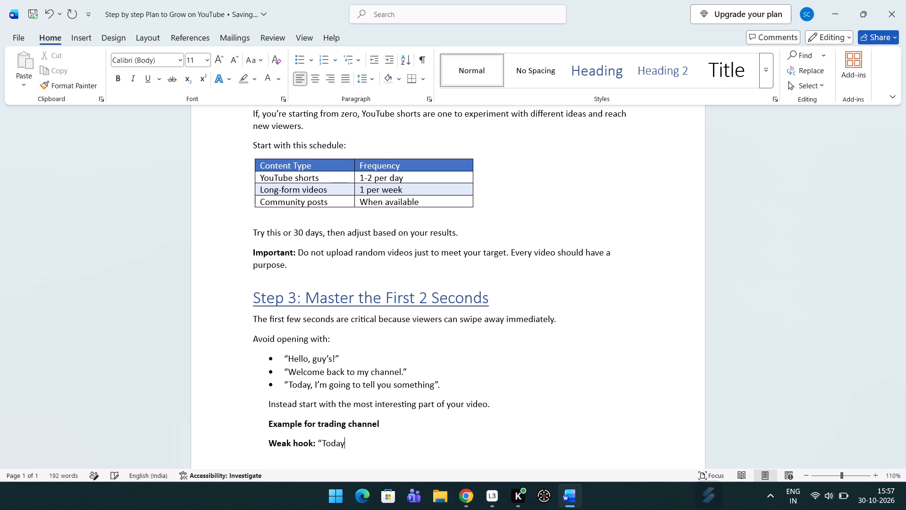
pyautogui.press(',')
pyautogui.press('space')
pyautogui.write('i')
pyautogui.press('i')
pyautogui.press('space')
pyautogui.write('going to test')
pyautogui.press('space')
pyautogui.write('my gold trading')
pyautogui.press('space')
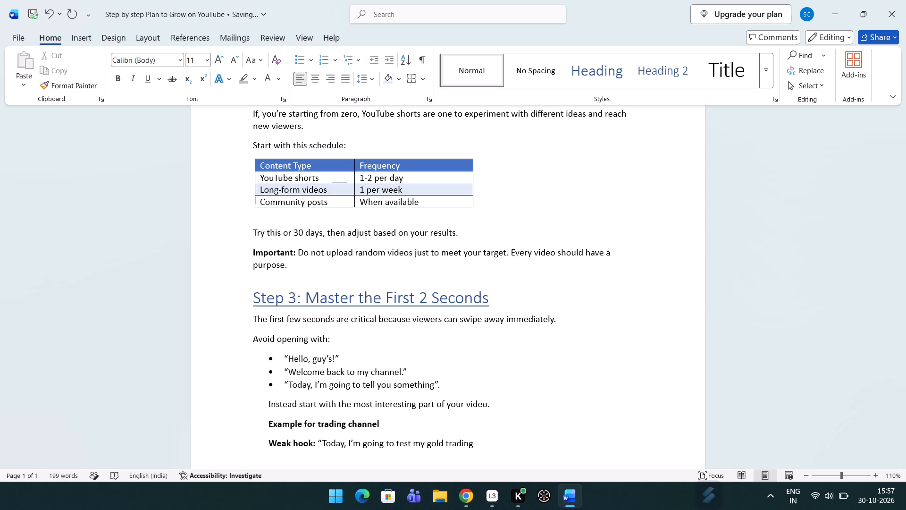
pyautogui.write('str')
pyautogui.write('ategy')
pyautogui.write('."')
# On a new line below the weak hook, add the bold label "Stronger hook:".
pyautogui.press('Return')
pyautogui.scroll(-2, 356, 455)
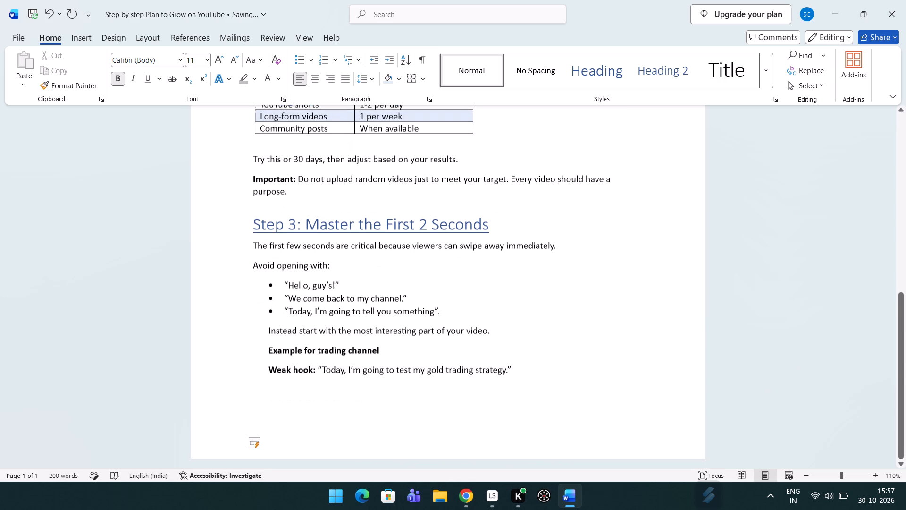
pyautogui.scroll(-1, 356, 455)
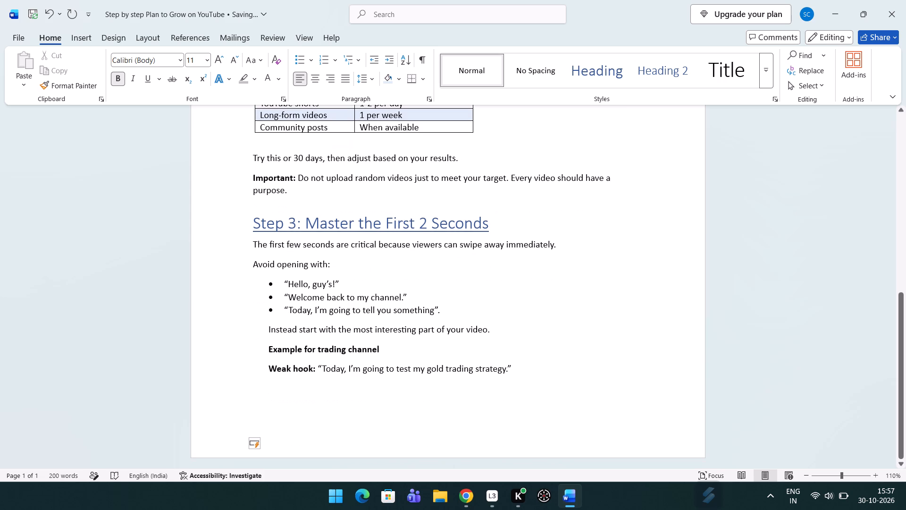
pyautogui.write('tronger')
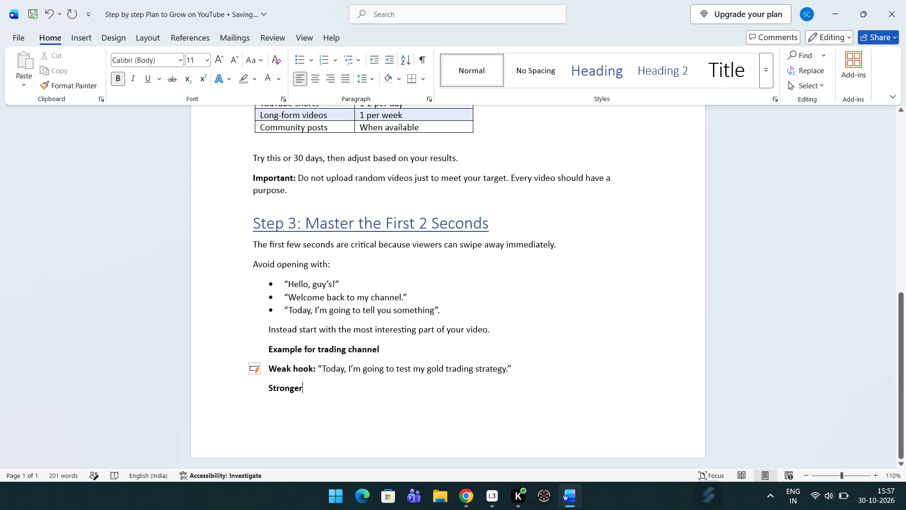
pyautogui.press('space')
pyautogui.write('hook')
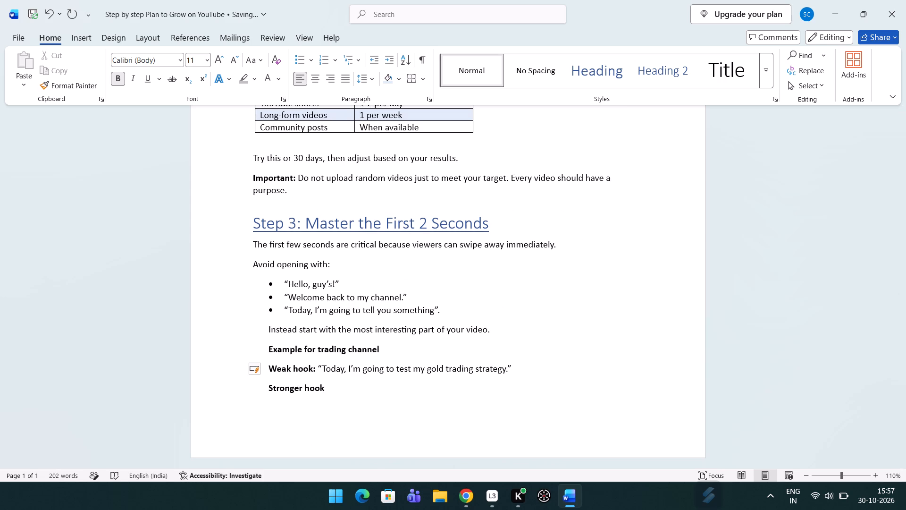
pyautogui.hotkey('shift', ':')
# After "Stronger hook:", add the regular-weight opening question “Can this simple gold strategy survive 100 trades?
pyautogui.press('space')
pyautogui.write('"')
pyautogui.press('space')
pyautogui.press('BackSpace')
pyautogui.write('this')
pyautogui.press('space')
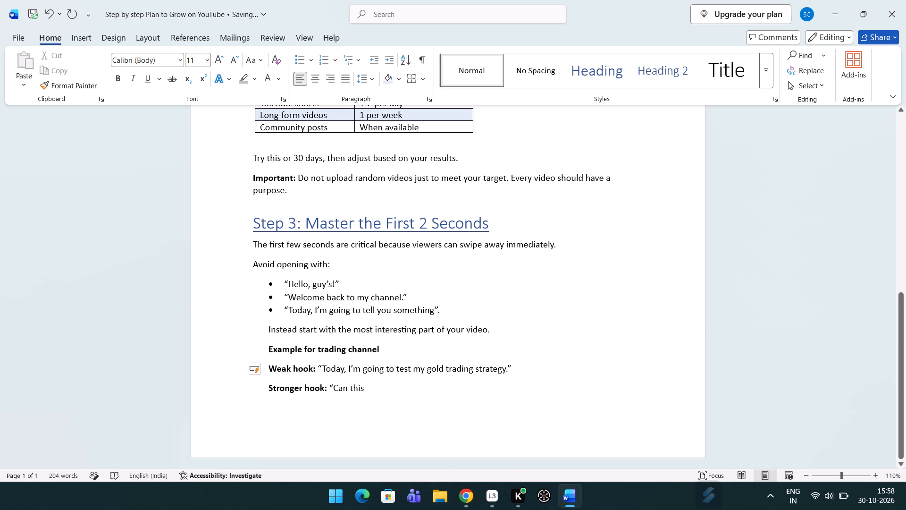
pyautogui.write('simoel')
pyautogui.press('BackSpace')
pyautogui.press('BackSpace')
pyautogui.press('BackSpace')
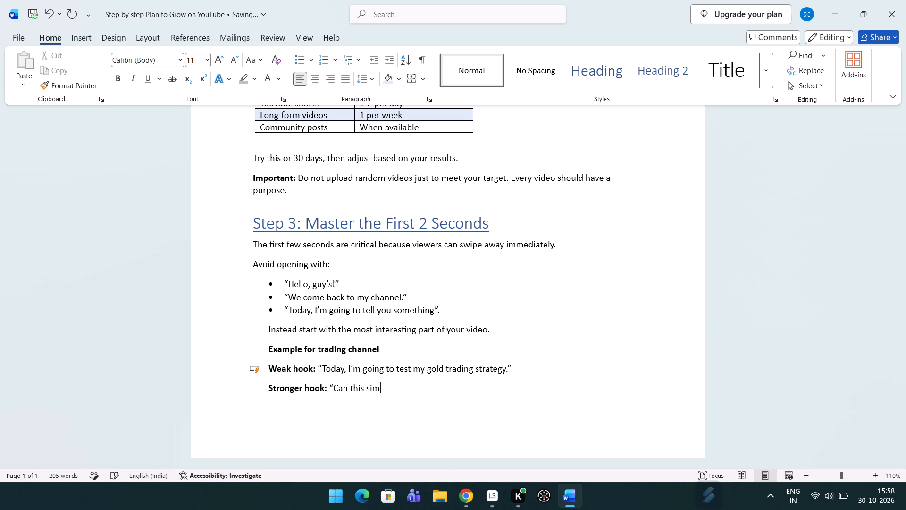
pyautogui.write('ple')
pyautogui.press('space')
pyautogui.write('gold')
pyautogui.press('space')
pyautogui.write('strategy')
pyautogui.write('su')
pyautogui.press('BackSpace')
pyautogui.press('BackSpace')
pyautogui.press('space')
pyautogui.write('sur')
pyautogui.write('vive')
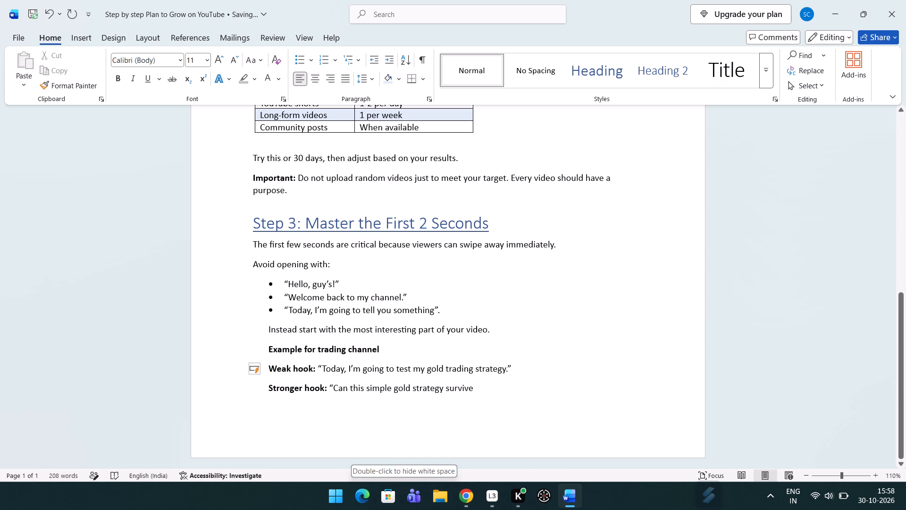
pyautogui.press('space')
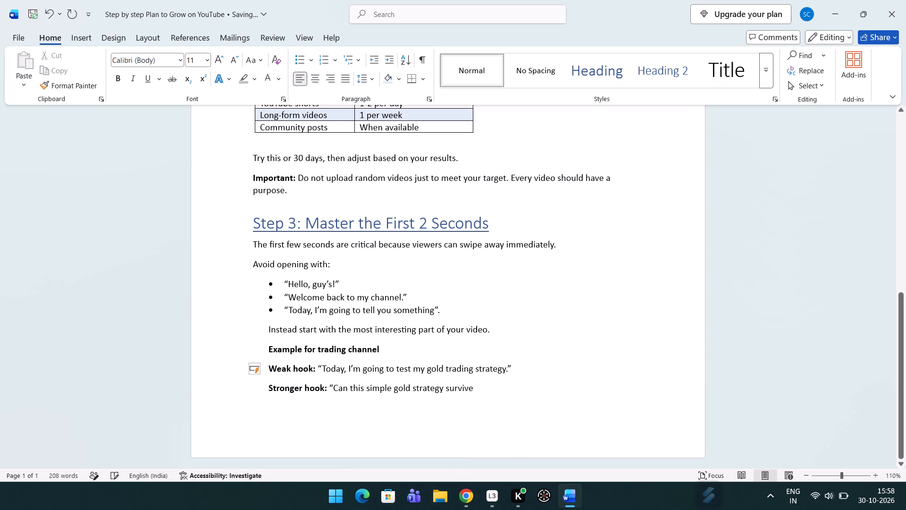
pyautogui.write('100')
pyautogui.press('space')
pyautogui.write('trades')
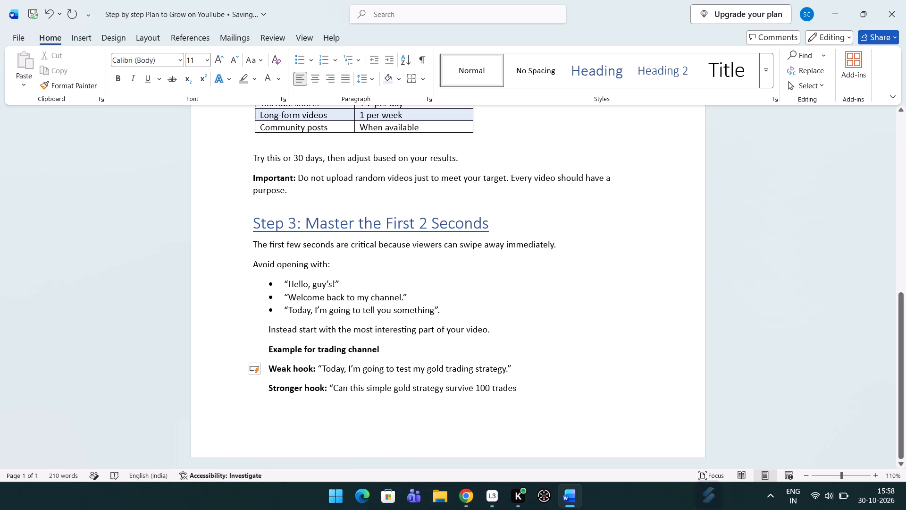
pyautogui.hotkey('shift', '?')
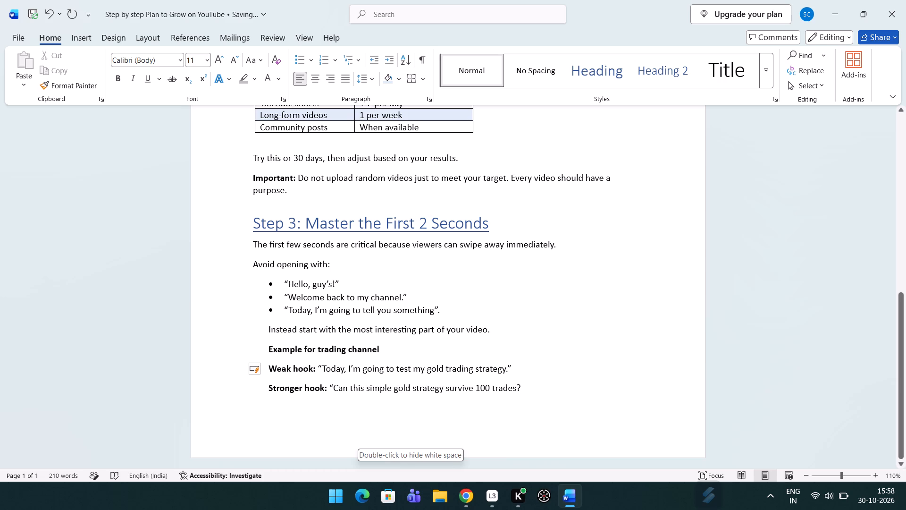
# Finish the stronger hook quotation with "I’m testing it with real rules.”" and add two new paragraphs below it.
pyautogui.press('space')
pyautogui.press('i')
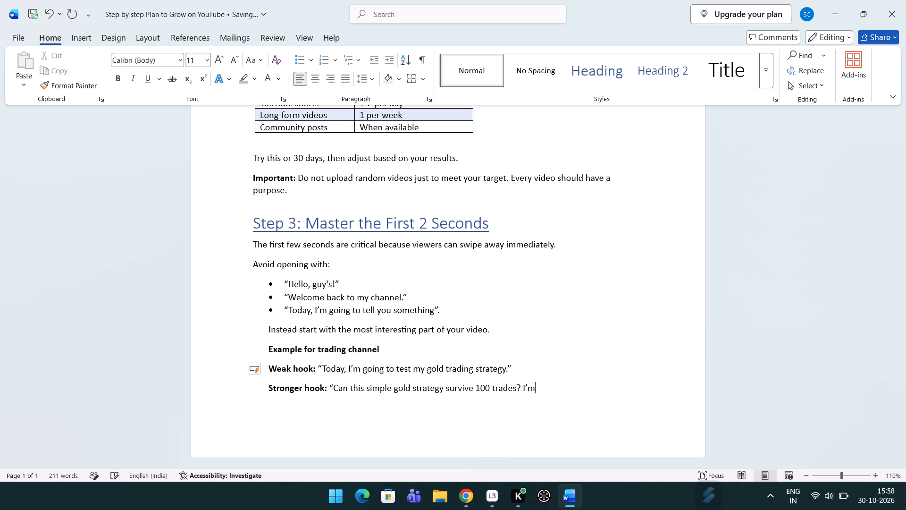
pyautogui.write('testinh')
pyautogui.press('BackSpace')
pyautogui.press('g')
pyautogui.press('space')
pyautogui.write('it')
pyautogui.press('space')
pyautogui.write('with real tu')
pyautogui.press('BackSpace')
pyautogui.press('BackSpace')
pyautogui.write('ruoow')
pyautogui.press('BackSpace')
pyautogui.press('BackSpace')
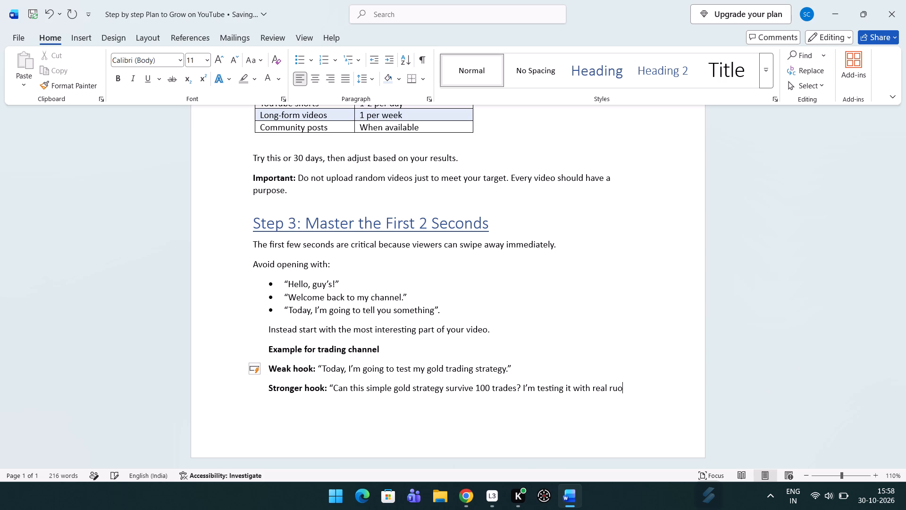
pyautogui.press('BackSpace')
pyautogui.write('les')
pyautogui.write('."')
pyautogui.press('Return')
pyautogui.press('Return')
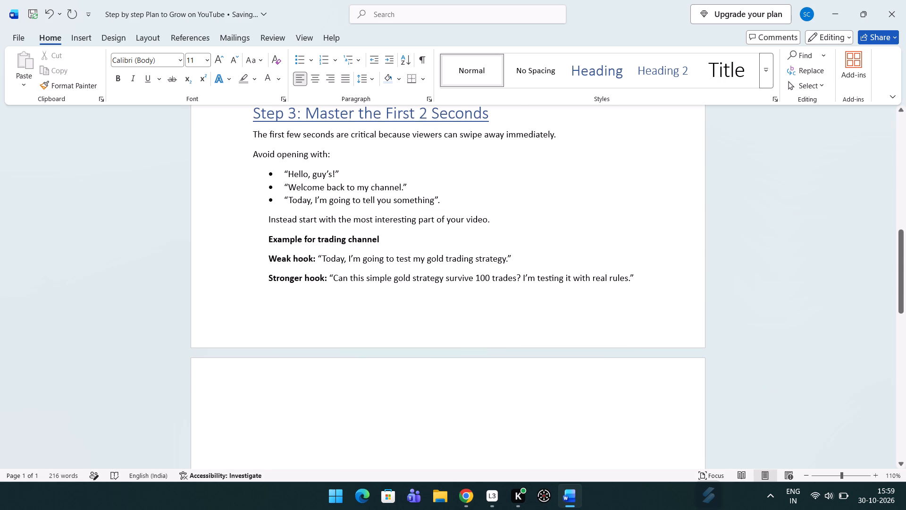
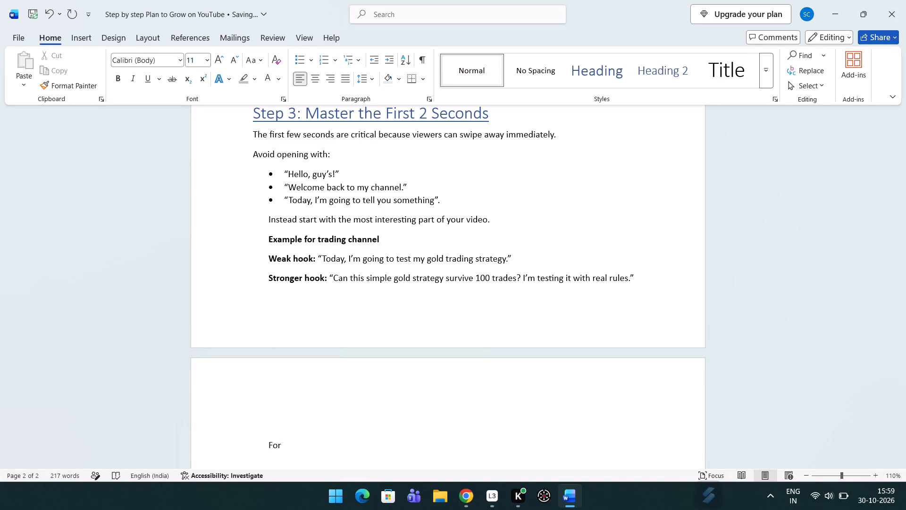
# Replace the started "For" line at the top of page 2 with "Example for a business channel".
pyautogui.write('example')
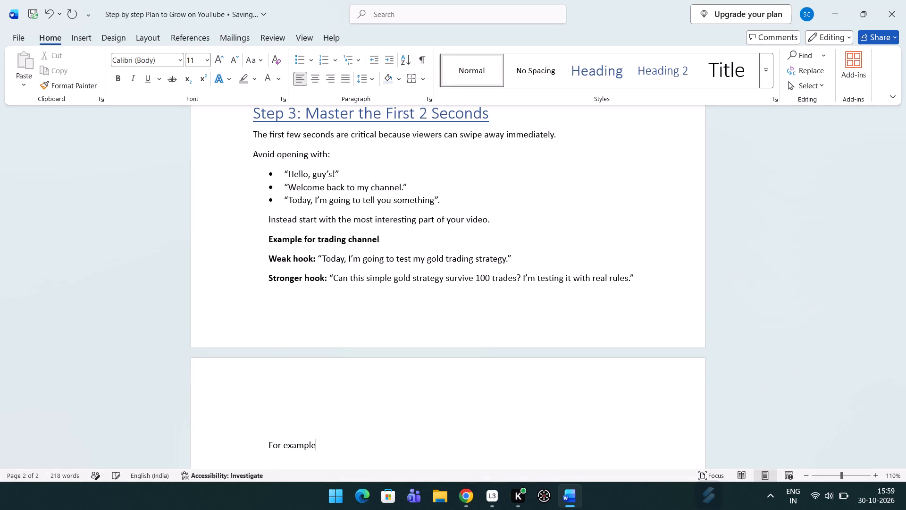
pyautogui.click(373, 473)
pyautogui.press('BackSpace')
pyautogui.press('BackSpace')
pyautogui.press('BackSpace')
pyautogui.press('BackSpace')
pyautogui.press('BackSpace')
pyautogui.press('BackSpace')
pyautogui.press('BackSpace')
pyautogui.press('BackSpace')
pyautogui.press('BackSpace')
pyautogui.press('BackSpace')
pyautogui.press('BackSpace')
pyautogui.press('e')
pyautogui.write('xample for a b')
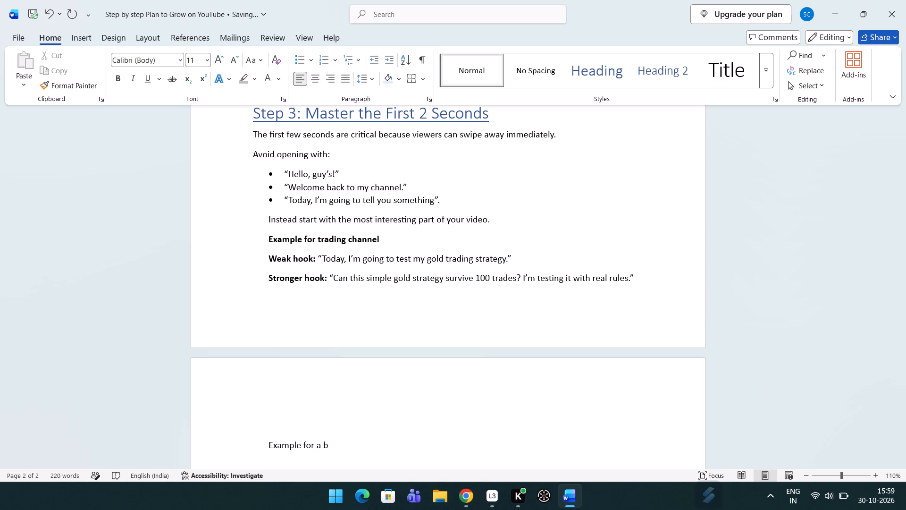
pyautogui.write('usiness channw')
pyautogui.press('BackSpace')
pyautogui.write('el')
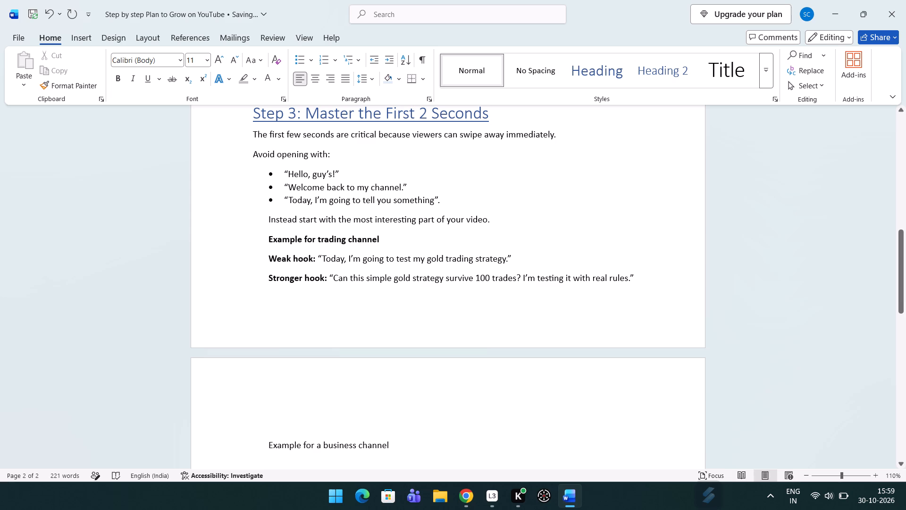
# Make the line "Example for a business channel" bold.
pyautogui.click(117, 78)
pyautogui.moveTo(267, 440); pyautogui.dragTo(434, 444)
pyautogui.click(434, 444)
pyautogui.moveTo(397, 446); pyautogui.dragTo(263, 435)
pyautogui.click(276, 418)
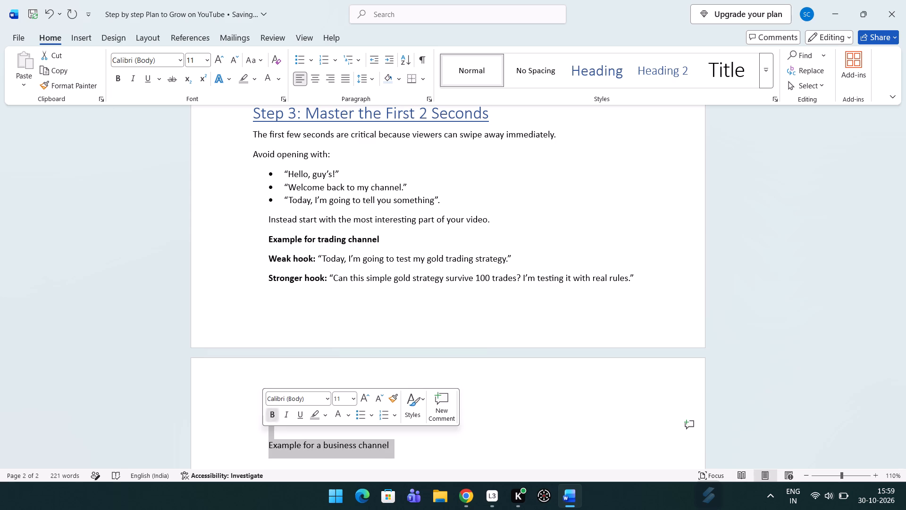
pyautogui.scroll(-7, 276, 418)
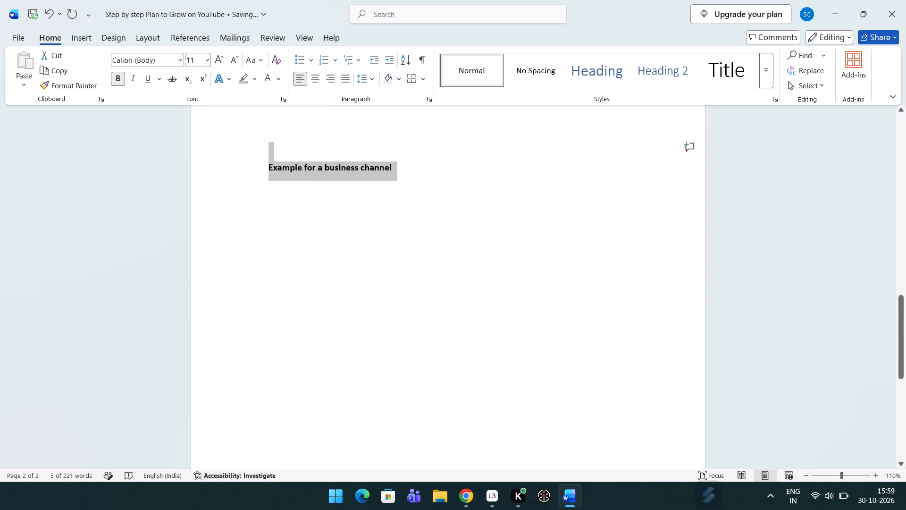
# On a new line below "Example for a business channel", add the bold label "Weak hook:".
pyautogui.click(400, 173)
pyautogui.press('Return')
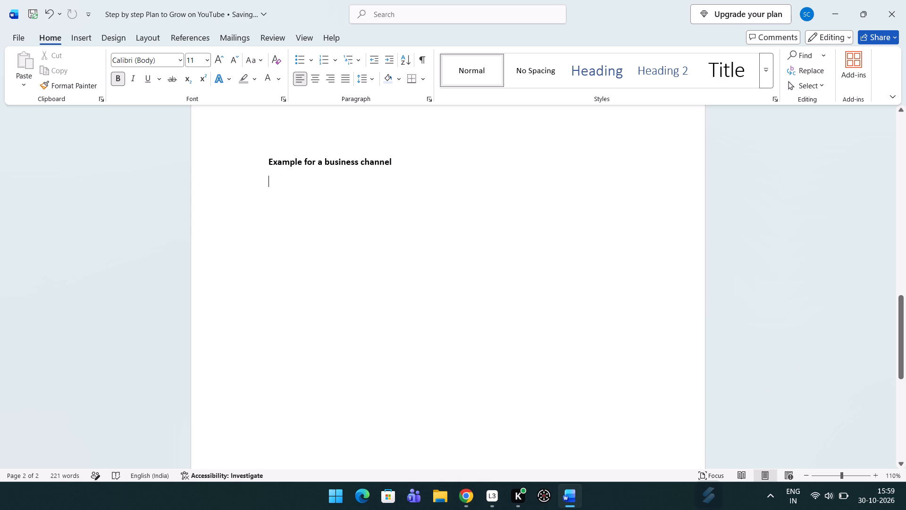
pyautogui.press('w')
pyautogui.write('eak hook')
pyautogui.write(':')
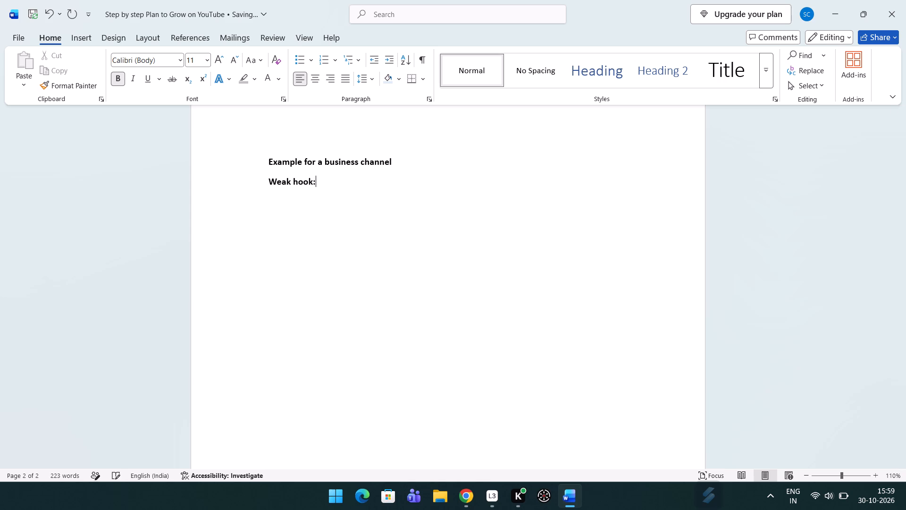
pyautogui.press('space')
# After the business channel's "Weak hook:" label, start the regular-weight sentence "Today,’m going to tell you".
pyautogui.click(114, 71)
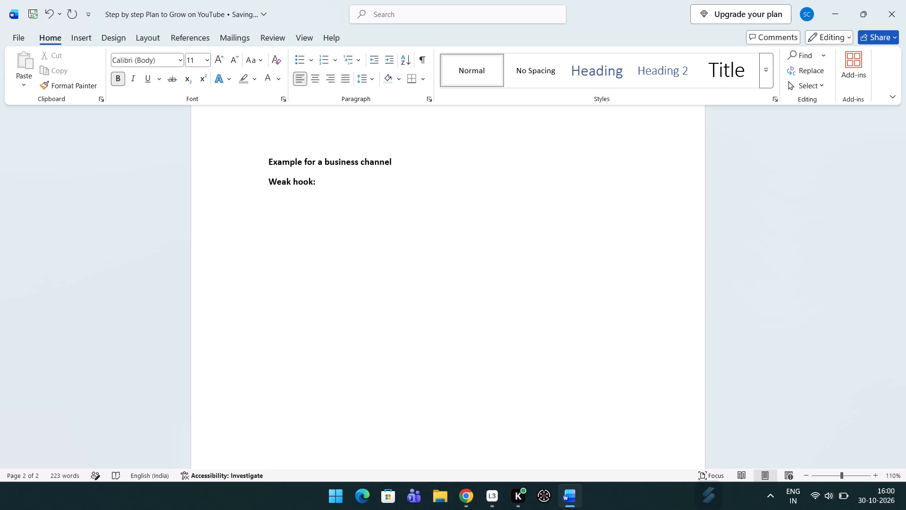
pyautogui.click(119, 77)
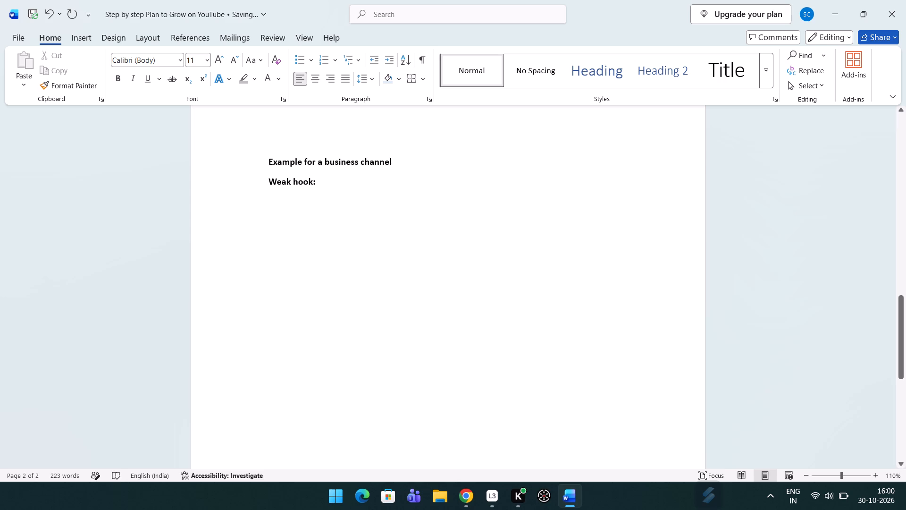
pyautogui.write('oday')
pyautogui.press('.')
pyautogui.press('BackSpace')
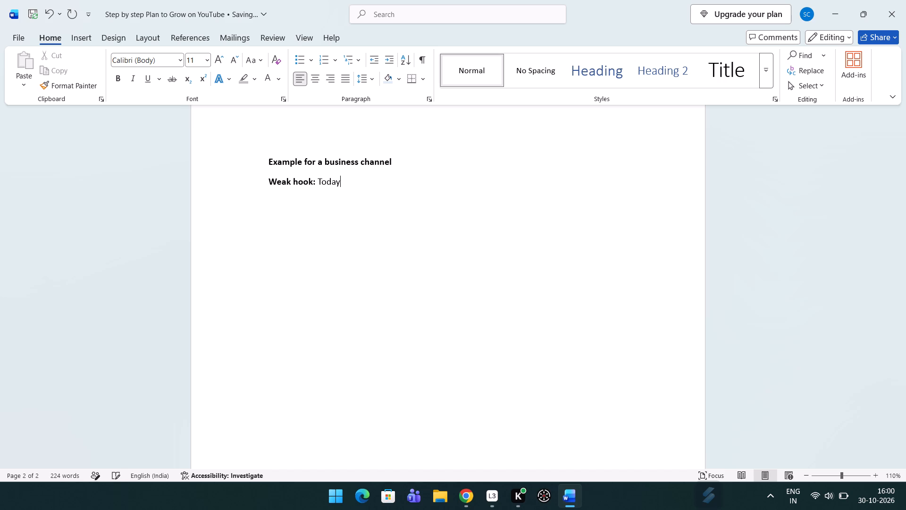
pyautogui.press(',')
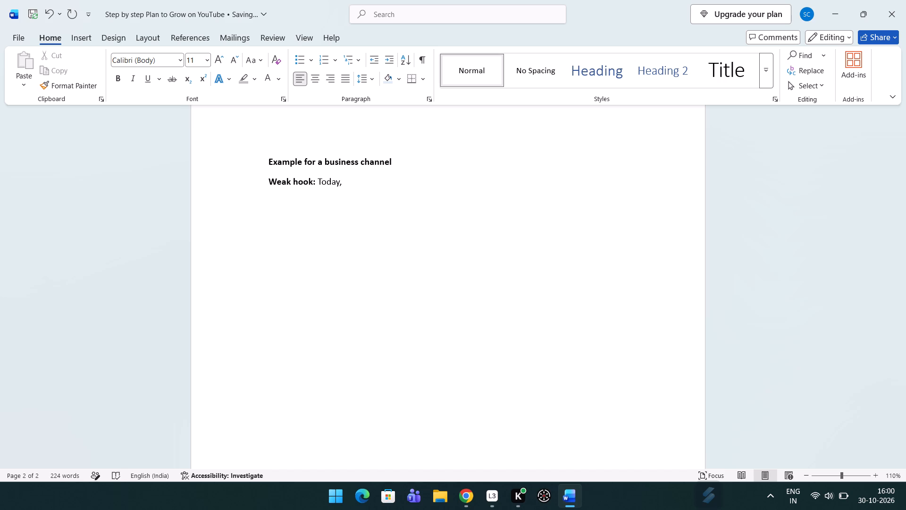
pyautogui.rightClick(356, 188)
pyautogui.press('i')
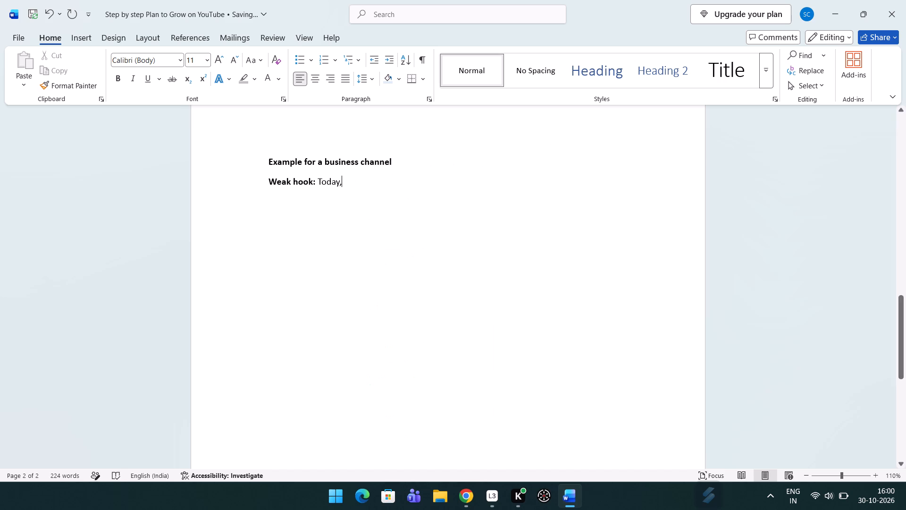
pyautogui.write("'m going")
pyautogui.press('space')
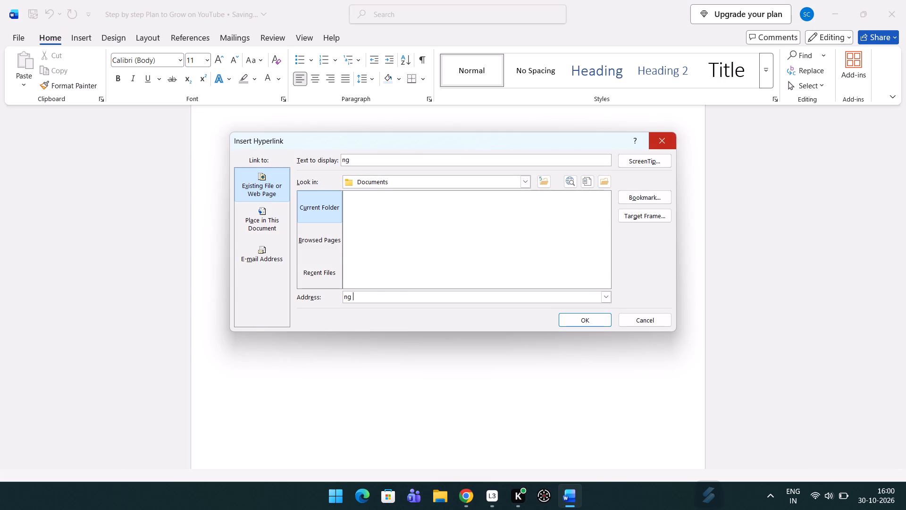
pyautogui.click(672, 134)
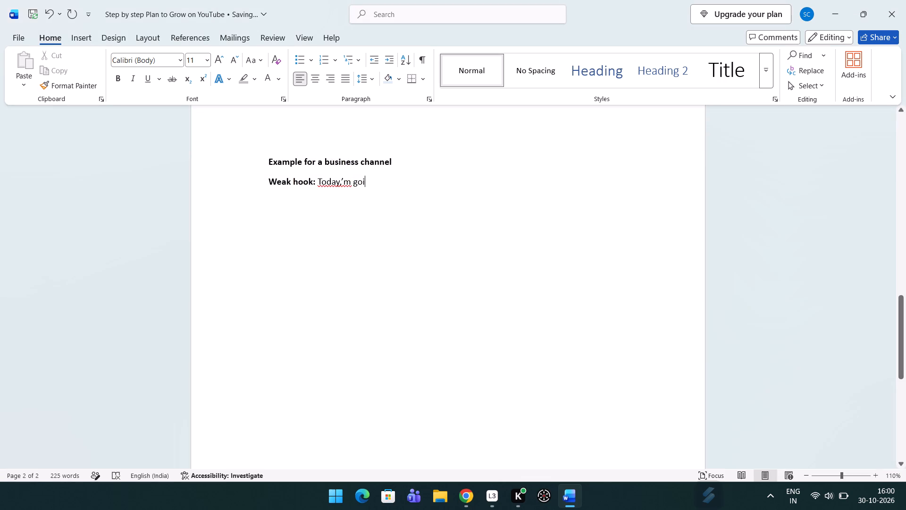
pyautogui.write('ng ro')
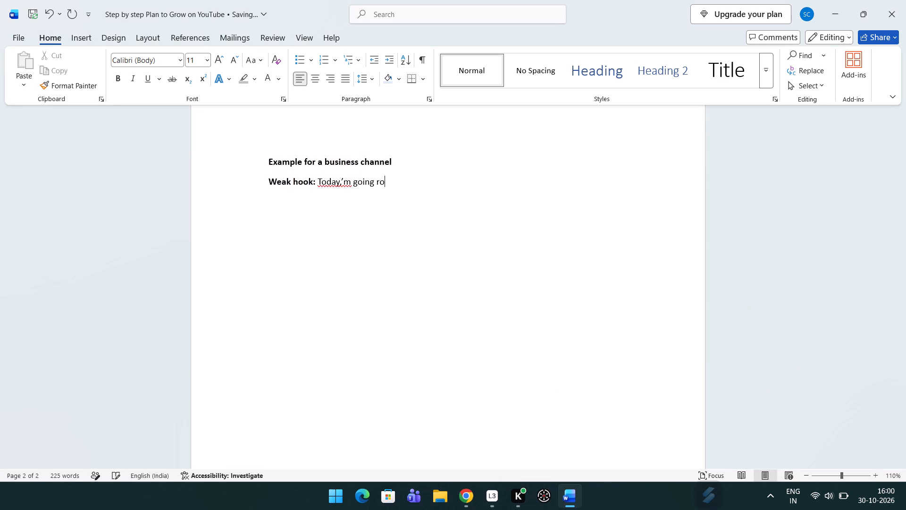
pyautogui.press('BackSpace')
pyautogui.press('BackSpace')
pyautogui.write('to tell')
pyautogui.press('space')
pyautogui.write('you')
pyautogui.press('space')
# Replace "’m" after "Today," in the business weak hook with a spaced "I’ll".
pyautogui.rightClick(328, 182)
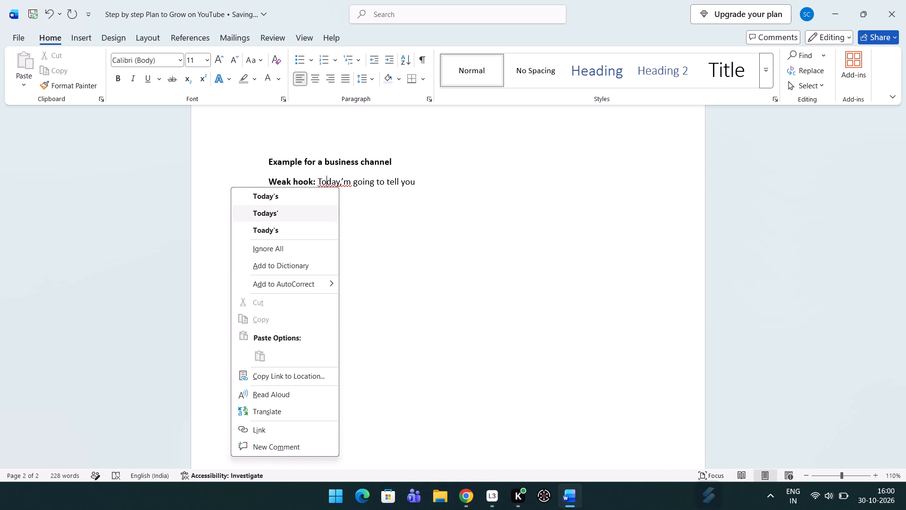
pyautogui.click(351, 178)
pyautogui.click(351, 178)
pyautogui.press('BackSpace')
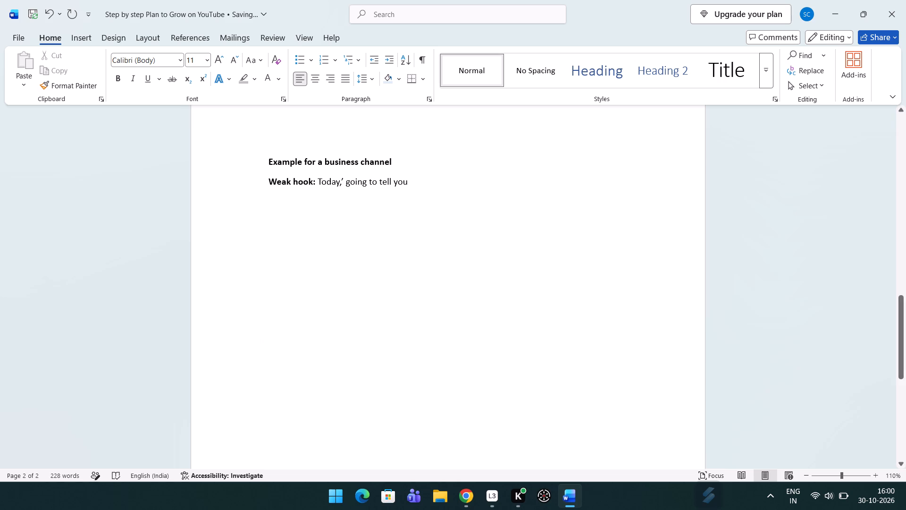
pyautogui.click(345, 179)
pyautogui.press('BackSpace')
pyautogui.press('BackSpace')
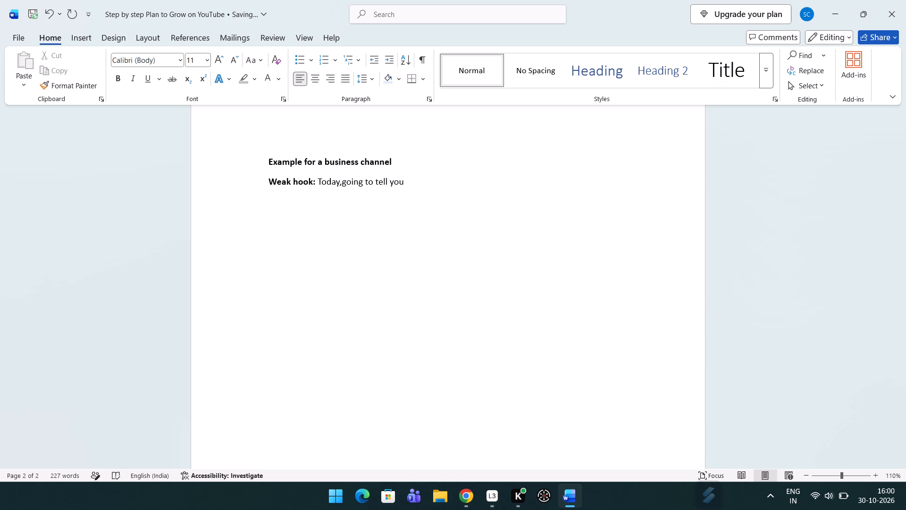
pyautogui.press('space')
pyautogui.write("'ll")
pyautogui.press('space')
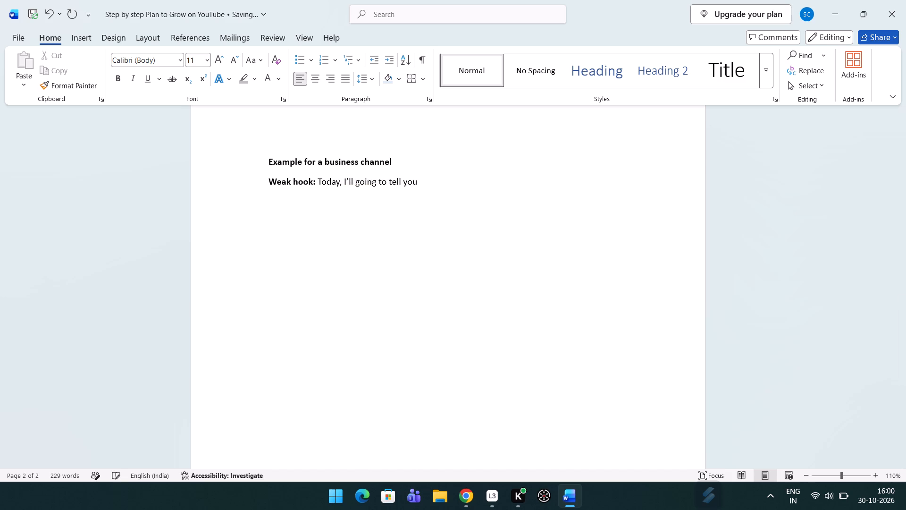
# Delete "going to" from the business weak hook so it reads "Today, I’ll tell you".
pyautogui.click(422, 187)
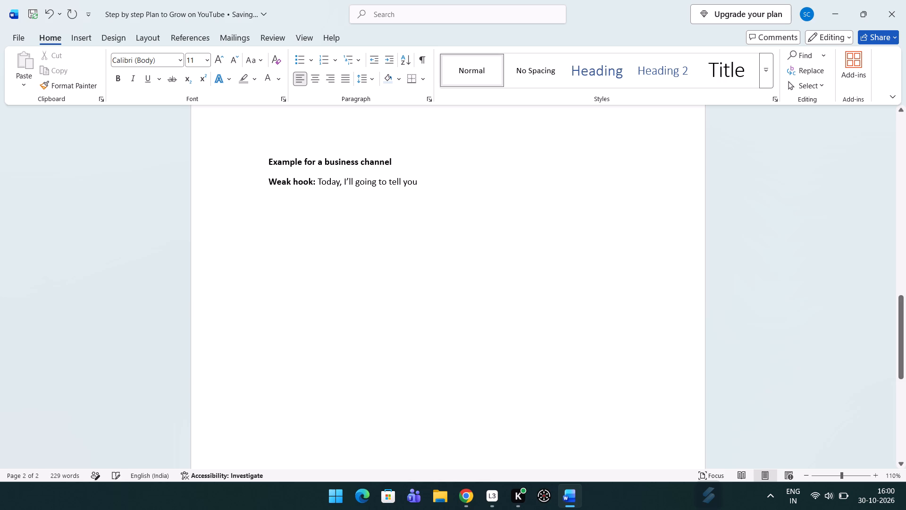
pyautogui.click(388, 180)
pyautogui.press('BackSpace')
pyautogui.press('BackSpace')
pyautogui.press('BackSpace')
pyautogui.press('BackSpace')
pyautogui.press('BackSpace')
pyautogui.press('BackSpace')
pyautogui.press('BackSpace')
pyautogui.press('BackSpace')
pyautogui.press('BackSpace')
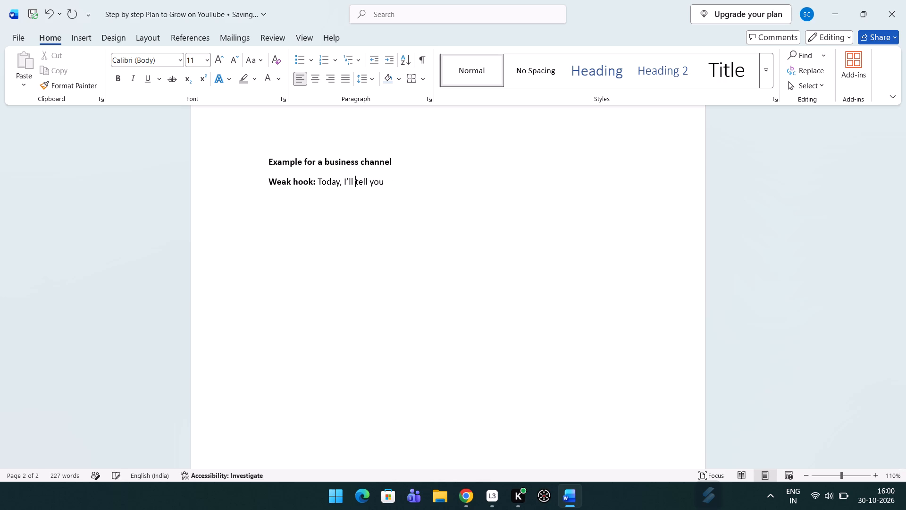
# Finish the business weak hook sentence with "about a business idea.".
pyautogui.click(399, 177)
pyautogui.write('about')
pyautogui.press('space')
pyautogui.write('a bussiness')
pyautogui.press('space')
pyautogui.write('idea')
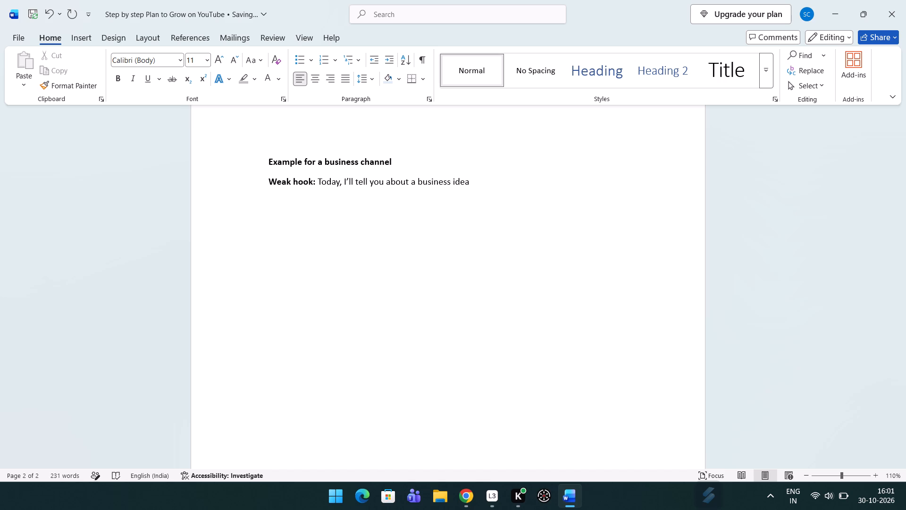
pyautogui.press('.')
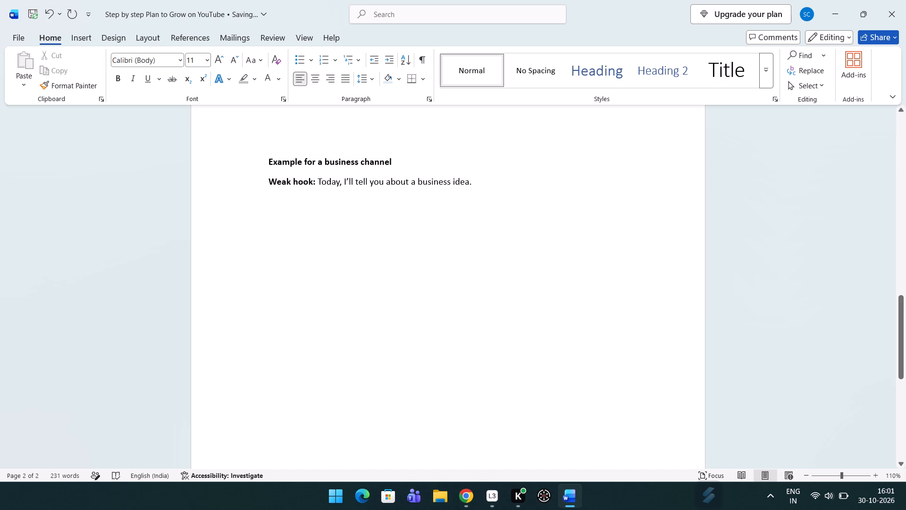
# Enclose the business channel's weak hook sentence in double quotation marks.
pyautogui.click(317, 179)
pyautogui.hotkey('shift', '"')
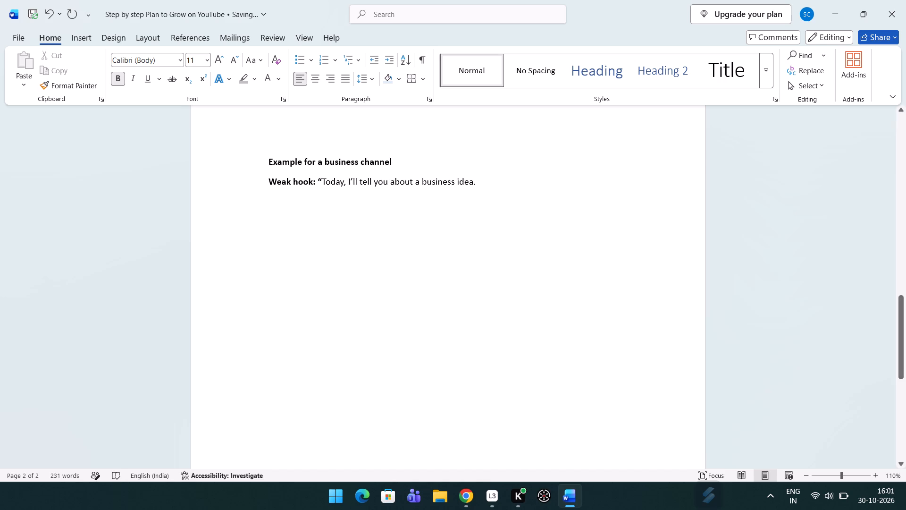
pyautogui.click(476, 180)
pyautogui.hotkey('shift', '"')
# Add the bold label "Stronger hook:" followed by a space on a new line below the business weak hook.
pyautogui.press('Return')
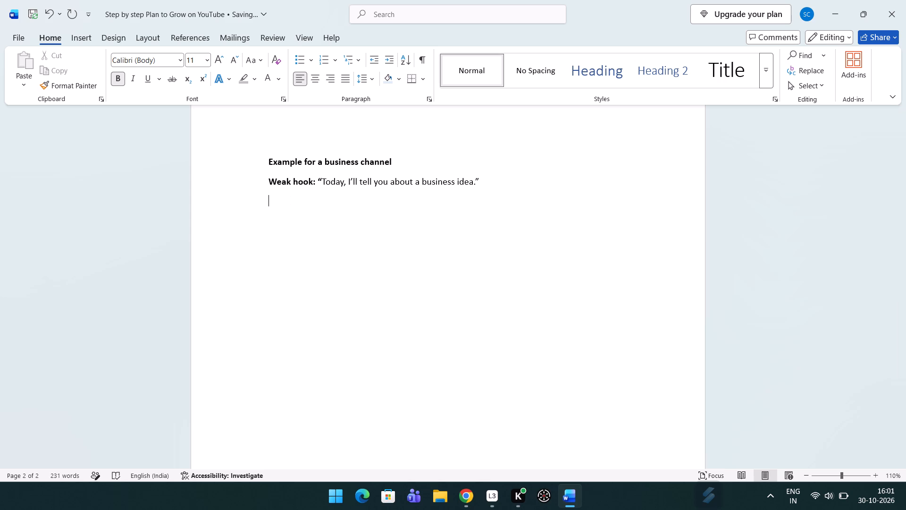
pyautogui.write('tronger')
pyautogui.press('space')
pyautogui.press('BackSpace')
pyautogui.write('hook')
pyautogui.hotkey('shift', ':')
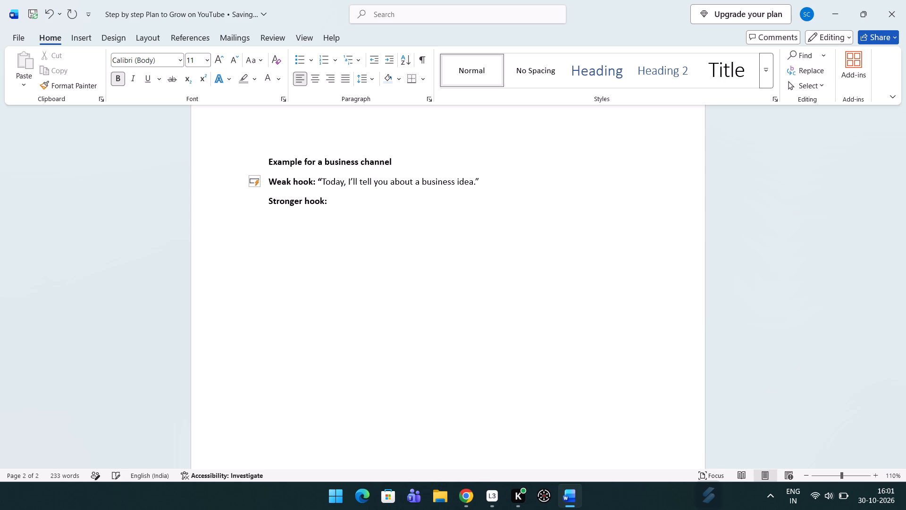
pyautogui.click(110, 77)
pyautogui.press('space')
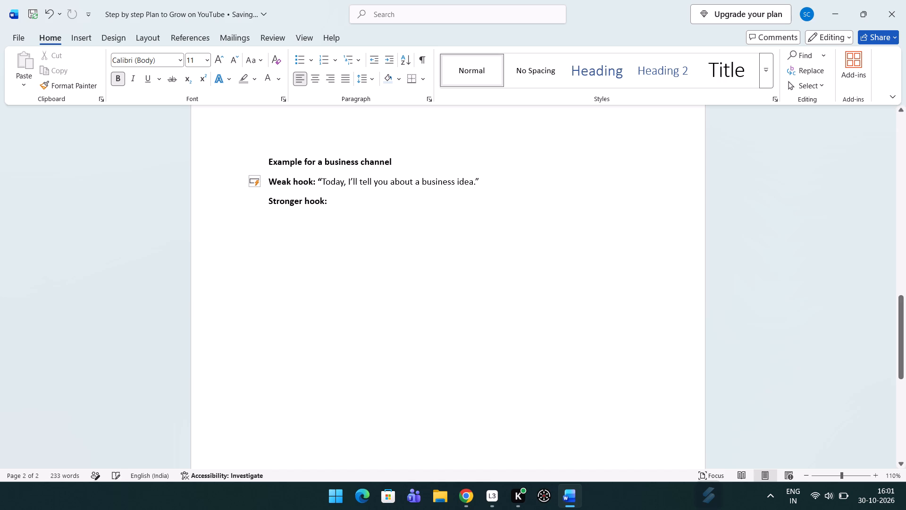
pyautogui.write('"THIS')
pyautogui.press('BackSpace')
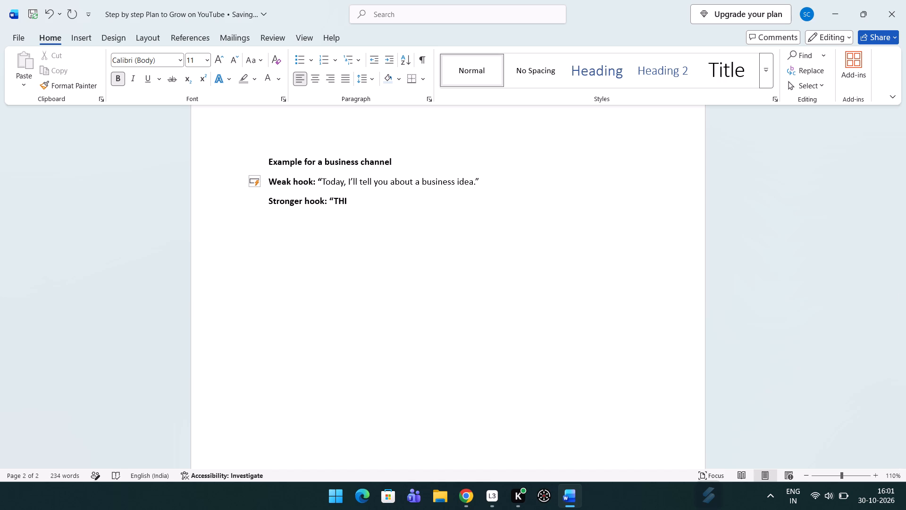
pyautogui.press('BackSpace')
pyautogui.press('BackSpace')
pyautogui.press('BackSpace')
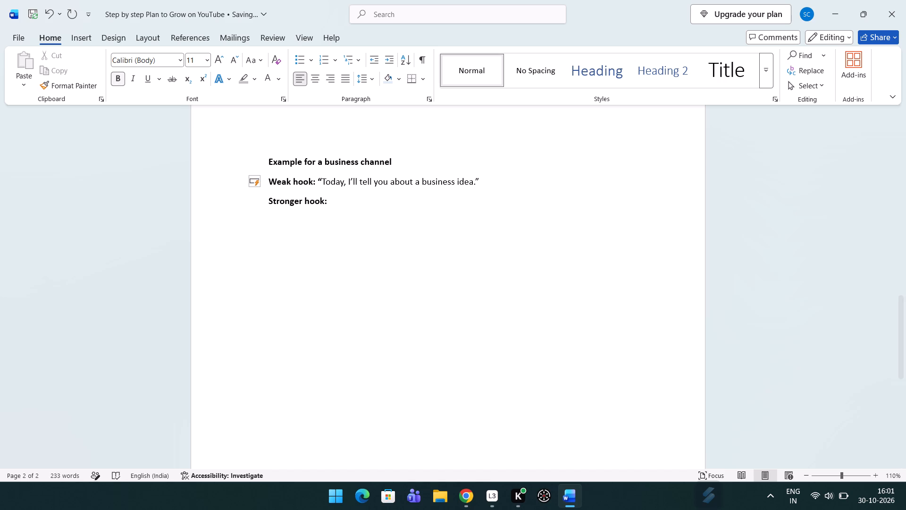
# After the business channel's "Stronger hook:" label, start the regular-weight quoted sentence “This businesscan be strated from home.
pyautogui.click(114, 72)
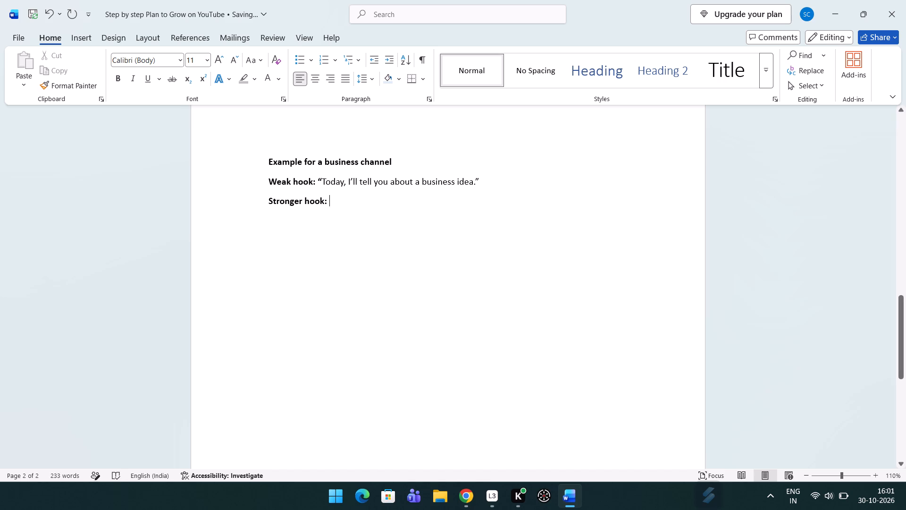
pyautogui.hotkey('shift', '"')
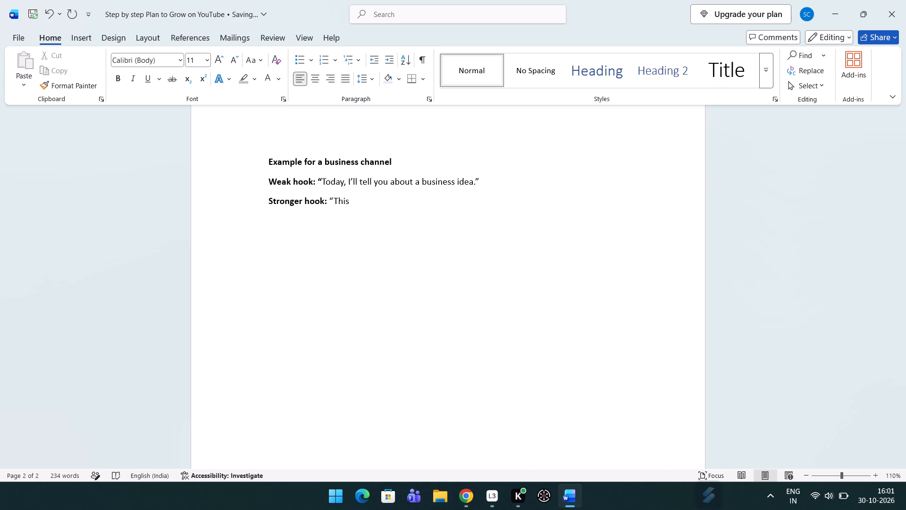
pyautogui.write('business')
pyautogui.write('can be s')
pyautogui.write('trated')
pyautogui.press('space')
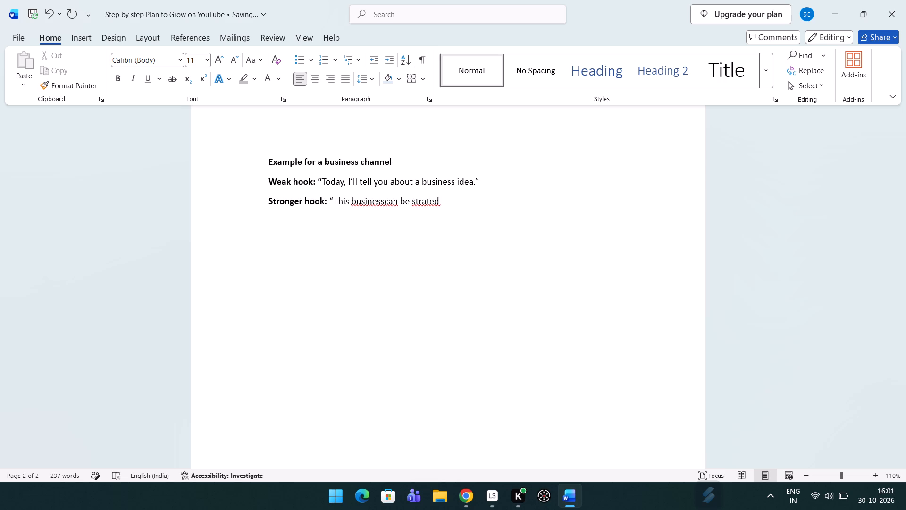
pyautogui.write('from')
pyautogui.press('space')
pyautogui.write('home')
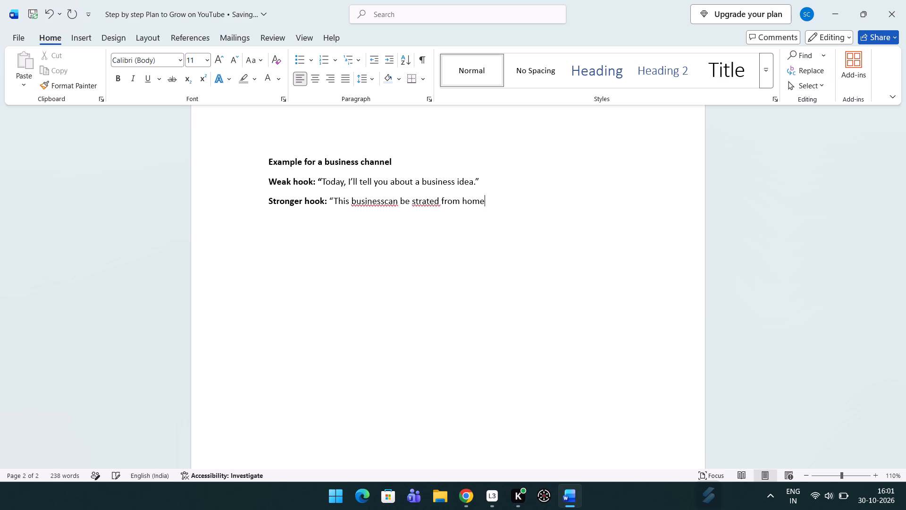
# Continue the business stronger hook sentence with ", but let’s calculate".
pyautogui.write(', but')
pyautogui.press('space')
pyautogui.write("let's")
pyautogui.press('space')
pyautogui.write('cal')
pyautogui.write('culate')
pyautogui.press('space')
# Finish the business stronger hook sentence with "what it actually costs.".
pyautogui.press('w')
pyautogui.write('hat ir')
pyautogui.press('BackSpace')
pyautogui.write('t acuta')
pyautogui.press('BackSpace')
pyautogui.press('BackSpace')
pyautogui.press('BackSpace')
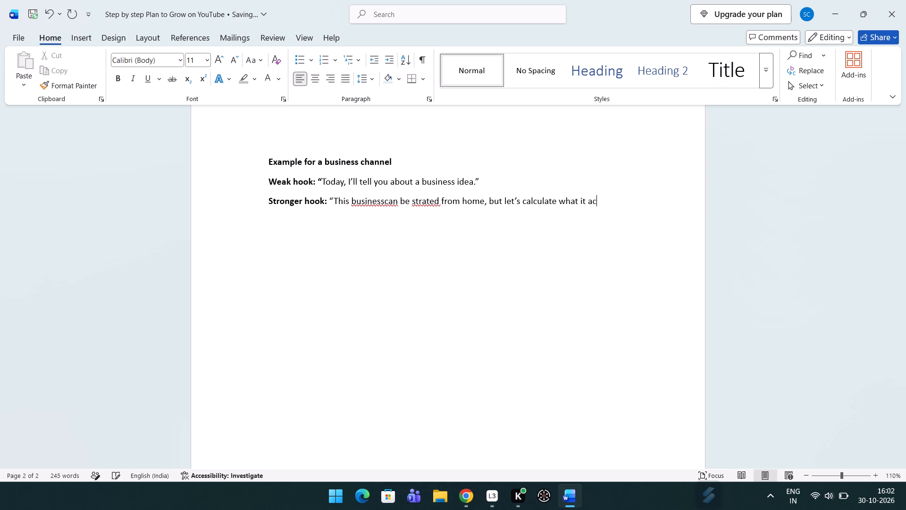
pyautogui.write('tually cost')
pyautogui.press('s')
pyautogui.hotkey('shift', '>')
pyautogui.press('BackSpace')
pyautogui.press('.')
# Correct the misspellings in the business stronger hook to "business can" and "started".
pyautogui.rightClick(374, 197)
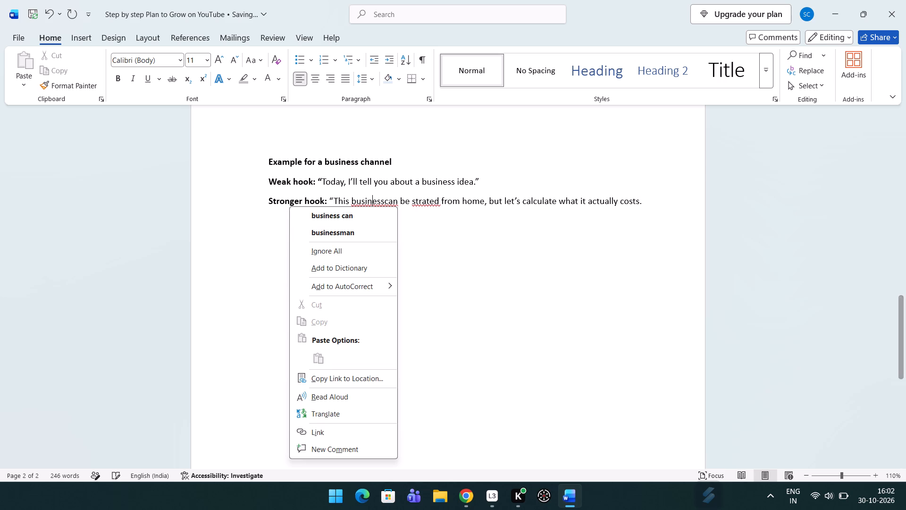
pyautogui.click(344, 215)
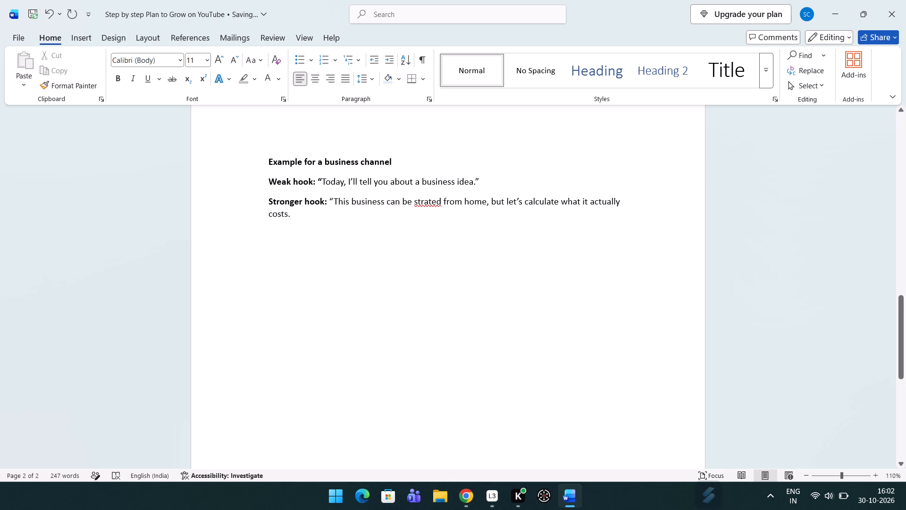
pyautogui.rightClick(421, 202)
pyautogui.click(351, 183)
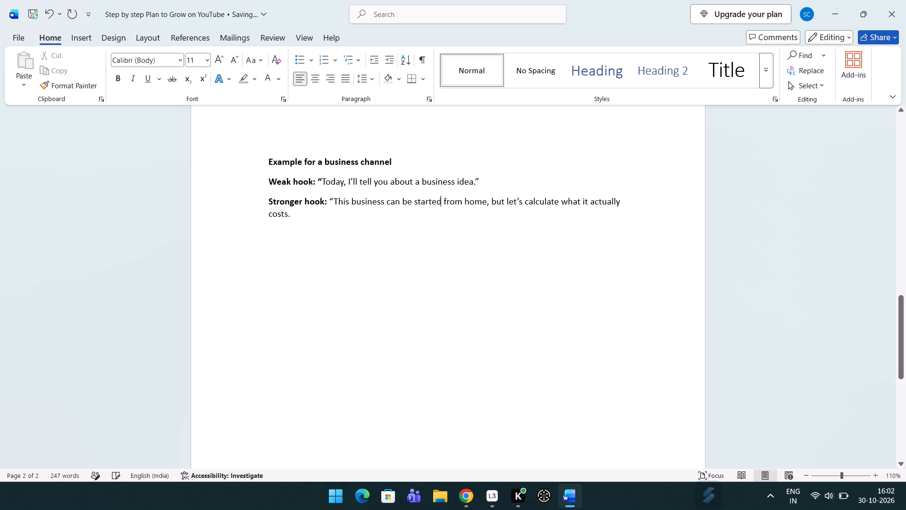
# Start a regular-weight paragraph below the business stronger hook with "The goal is to create curiosity".
pyautogui.click(295, 214)
pyautogui.press('Return')
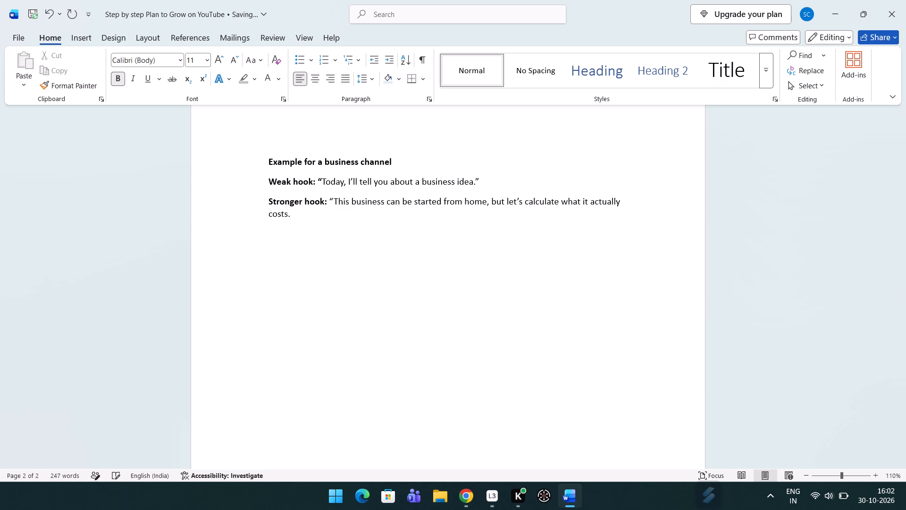
pyautogui.click(116, 78)
pyautogui.press('t')
pyautogui.write('goa')
pyautogui.write('l')
pyautogui.press('space')
pyautogui.write('is to creat')
pyautogui.press('space')
pyautogui.press('BackSpace')
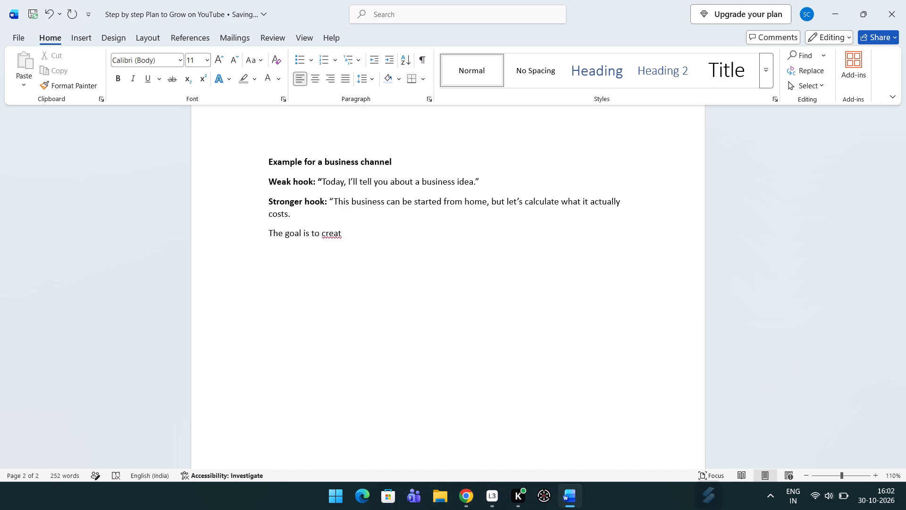
pyautogui.press('BackSpace')
pyautogui.write('te')
pyautogui.press('space')
pyautogui.write('curiosity')
pyautogui.press('space')
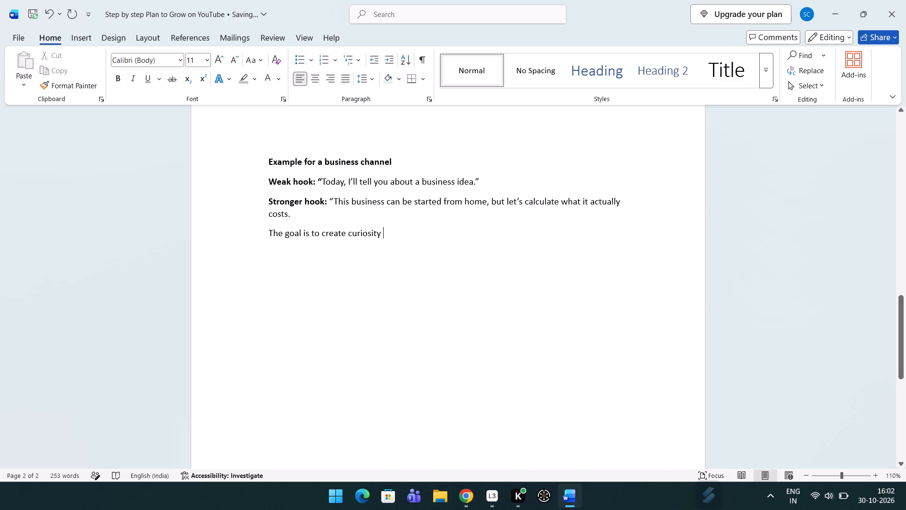
# Finish the goal sentence with "without misleading people.".
pyautogui.write('without')
pyautogui.press('space')
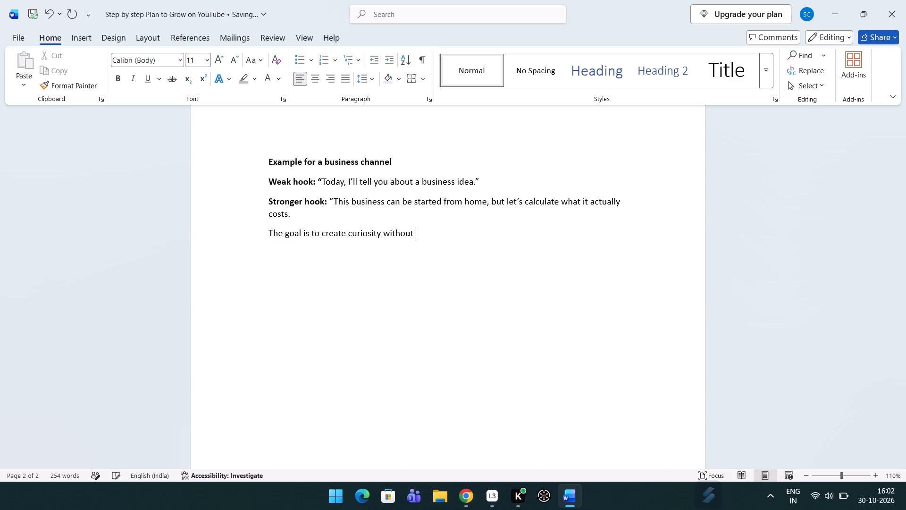
pyautogui.write('misleading')
pyautogui.press('BackSpace')
pyautogui.write('g')
pyautogui.press('space')
pyautogui.write('people')
pyautogui.press('.')
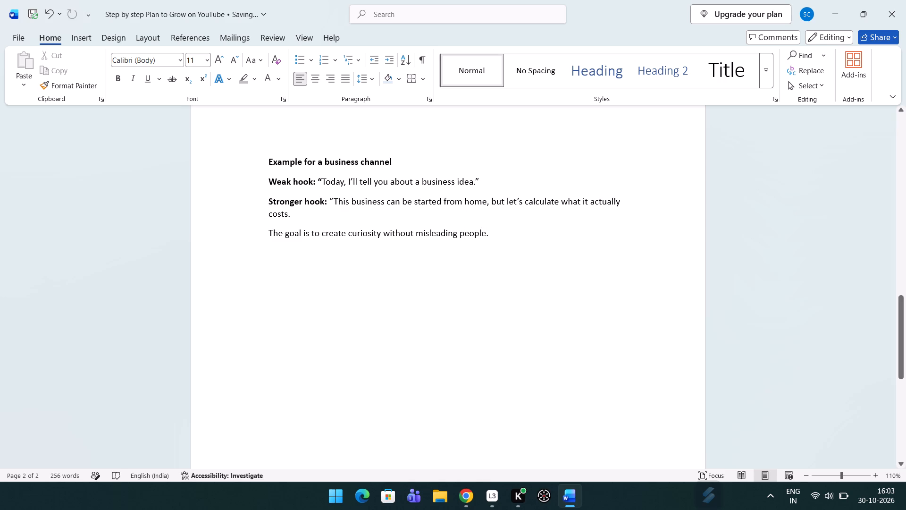
# Add the closing quotation mark after "costs." in the business stronger hook.
pyautogui.click(297, 219)
pyautogui.hotkey('shift', '"')
# Zoom out to 40% and look over the layout of the whole document.
pyautogui.scroll(4, 297, 219)
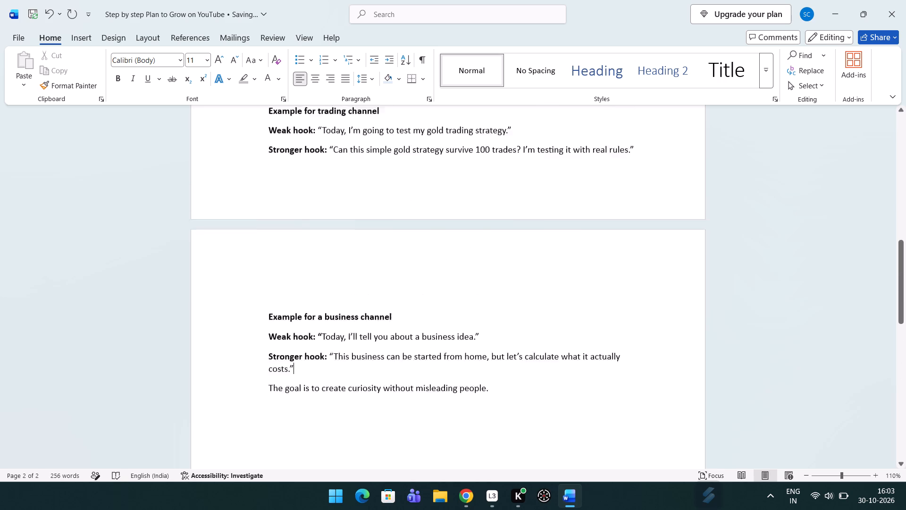
pyautogui.scroll(3, 297, 219)
pyautogui.keyDown('ctrl'); pyautogui.scroll(-2, 297, 219); pyautogui.keyUp('ctrl')
pyautogui.click(297, 219)
pyautogui.keyDown('ctrl'); pyautogui.scroll(-5, 297, 219); pyautogui.keyUp('ctrl')
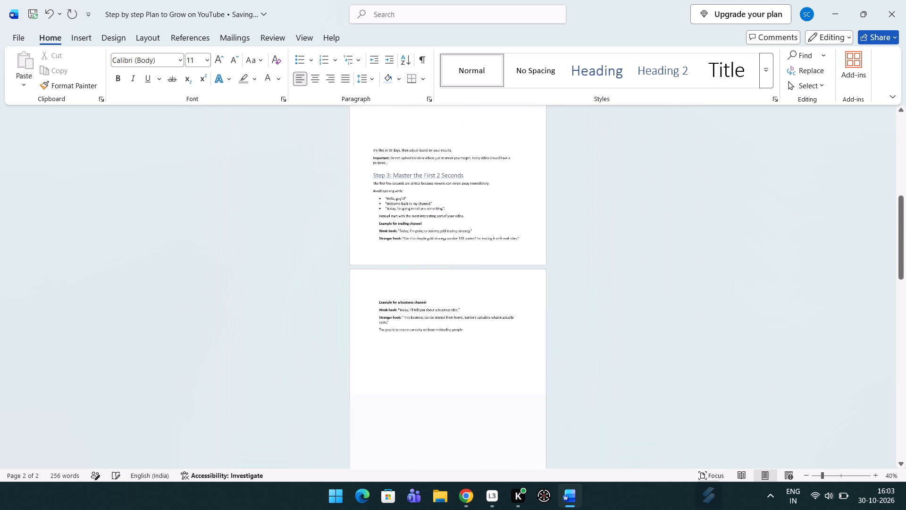
pyautogui.scroll(2, 297, 219)
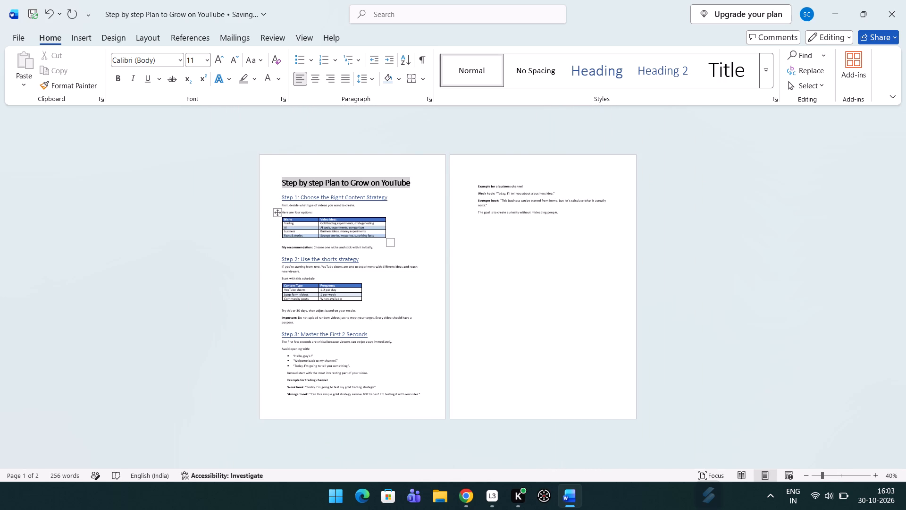